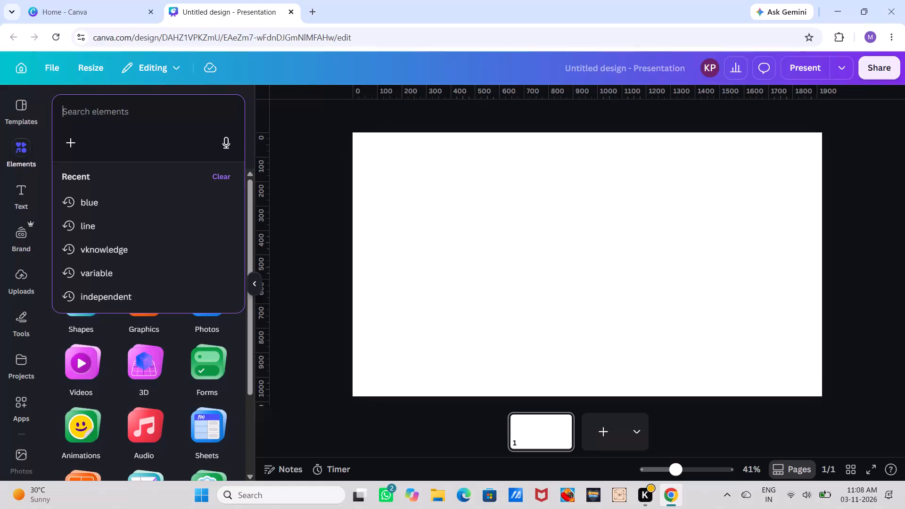
Search the elements library for "Brown".
{"action": "type", "text": "Brown"}
{"action": "key", "text": "Return"}
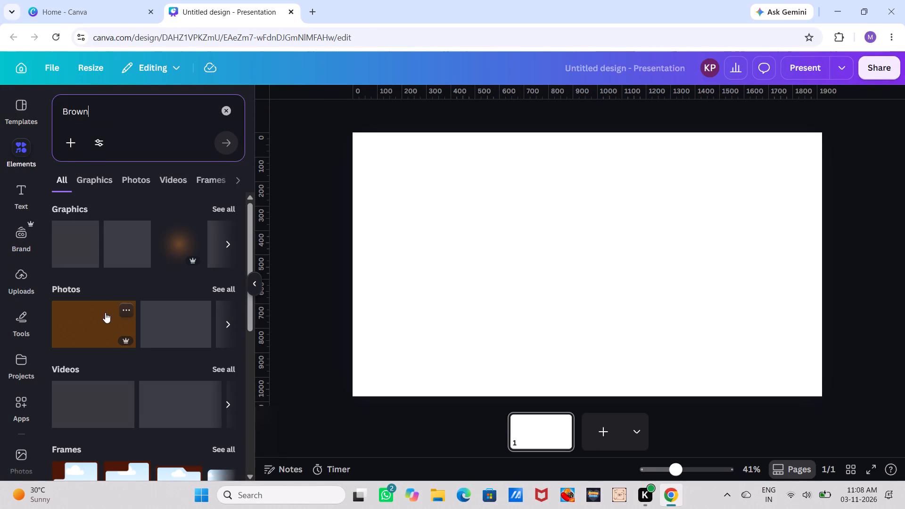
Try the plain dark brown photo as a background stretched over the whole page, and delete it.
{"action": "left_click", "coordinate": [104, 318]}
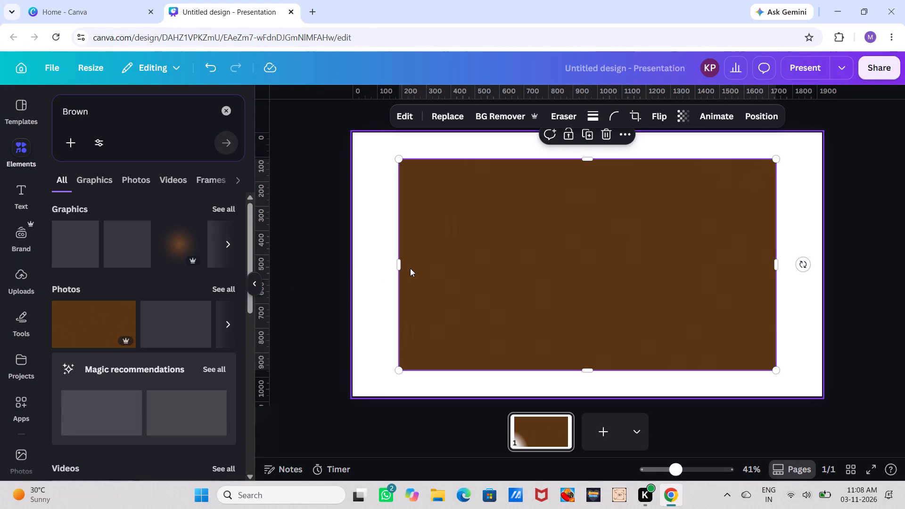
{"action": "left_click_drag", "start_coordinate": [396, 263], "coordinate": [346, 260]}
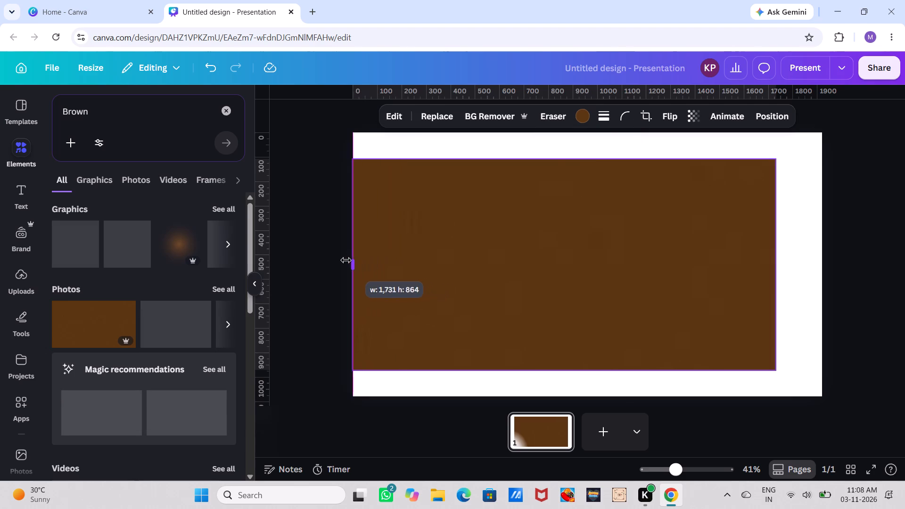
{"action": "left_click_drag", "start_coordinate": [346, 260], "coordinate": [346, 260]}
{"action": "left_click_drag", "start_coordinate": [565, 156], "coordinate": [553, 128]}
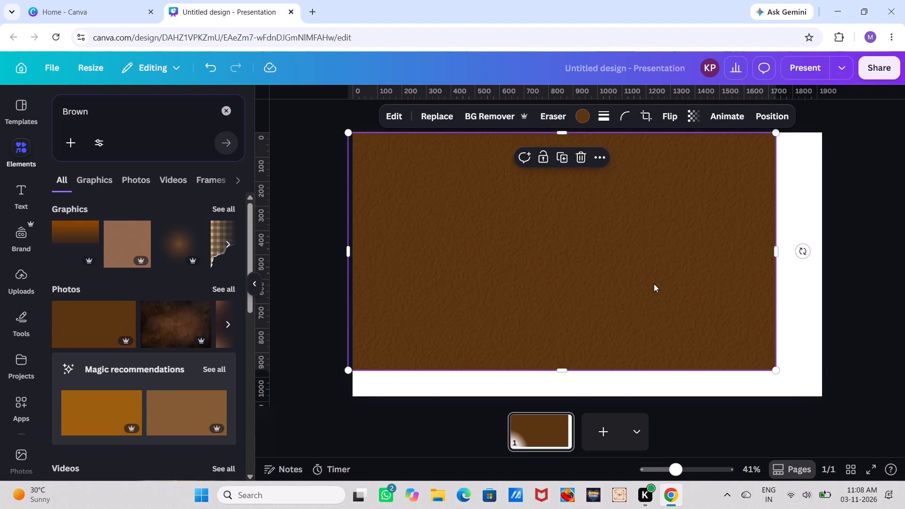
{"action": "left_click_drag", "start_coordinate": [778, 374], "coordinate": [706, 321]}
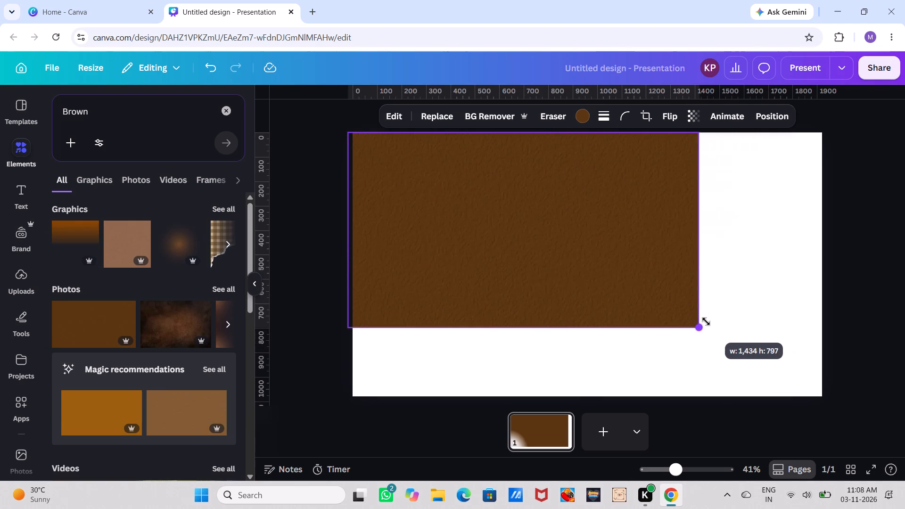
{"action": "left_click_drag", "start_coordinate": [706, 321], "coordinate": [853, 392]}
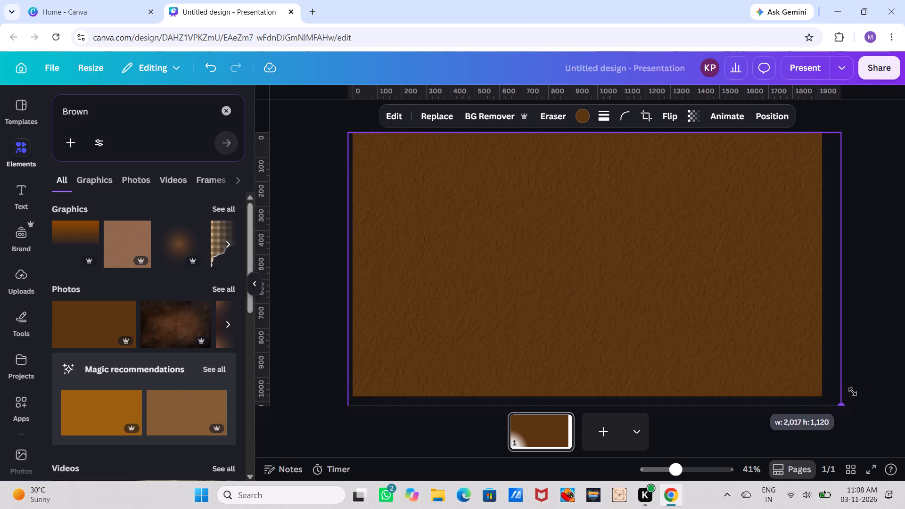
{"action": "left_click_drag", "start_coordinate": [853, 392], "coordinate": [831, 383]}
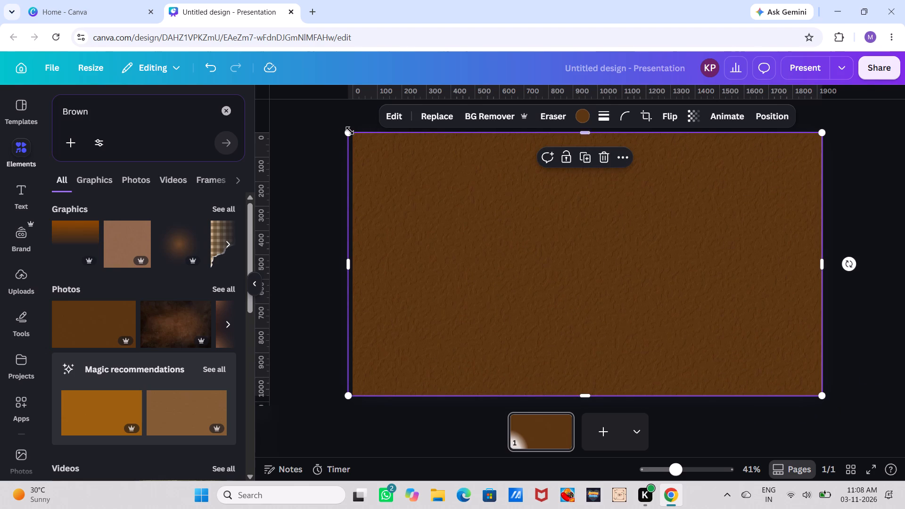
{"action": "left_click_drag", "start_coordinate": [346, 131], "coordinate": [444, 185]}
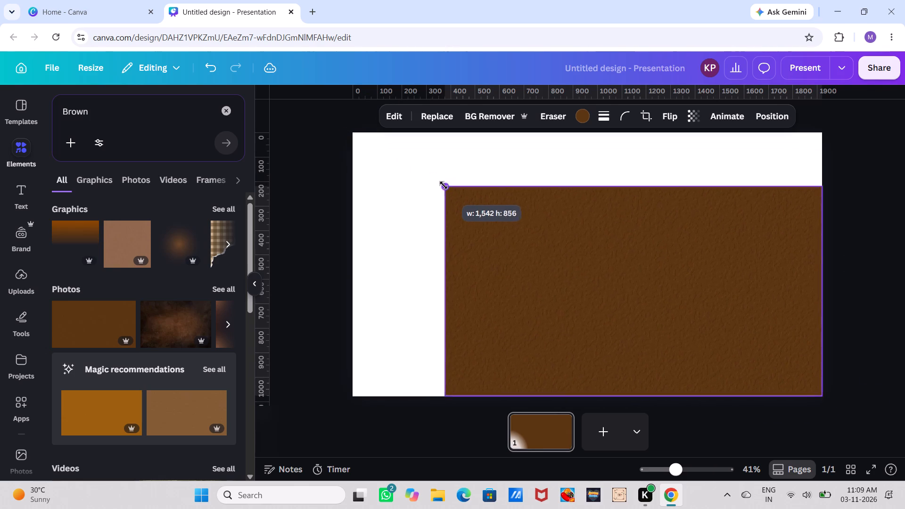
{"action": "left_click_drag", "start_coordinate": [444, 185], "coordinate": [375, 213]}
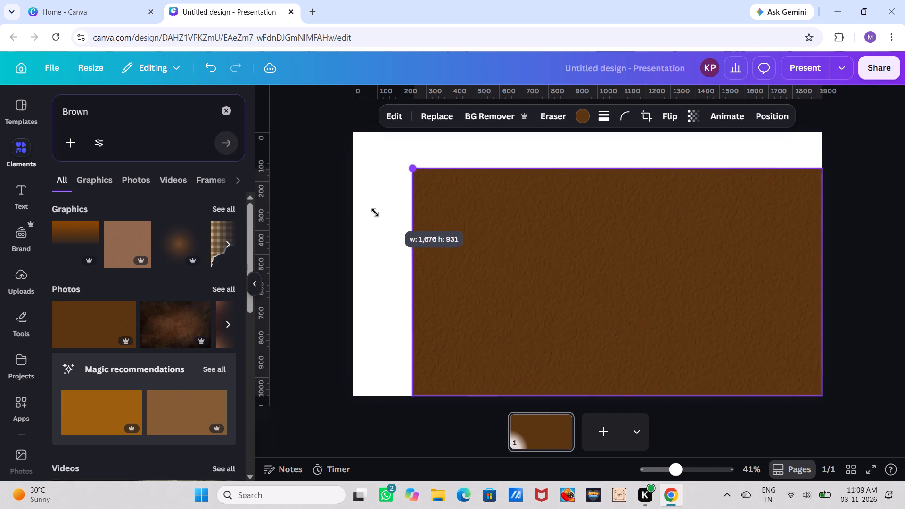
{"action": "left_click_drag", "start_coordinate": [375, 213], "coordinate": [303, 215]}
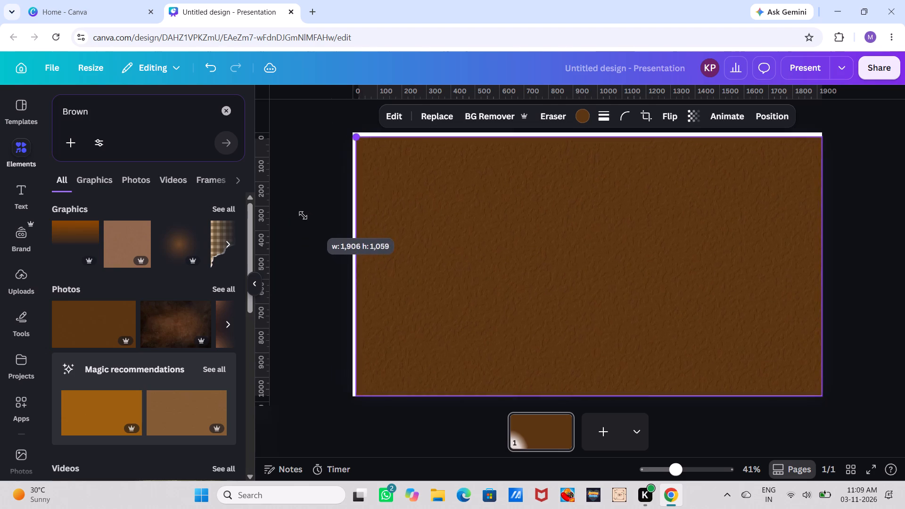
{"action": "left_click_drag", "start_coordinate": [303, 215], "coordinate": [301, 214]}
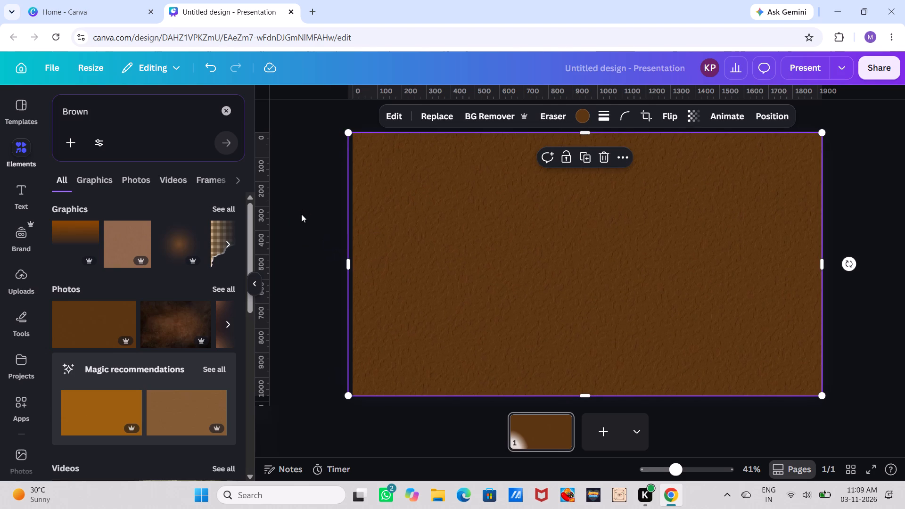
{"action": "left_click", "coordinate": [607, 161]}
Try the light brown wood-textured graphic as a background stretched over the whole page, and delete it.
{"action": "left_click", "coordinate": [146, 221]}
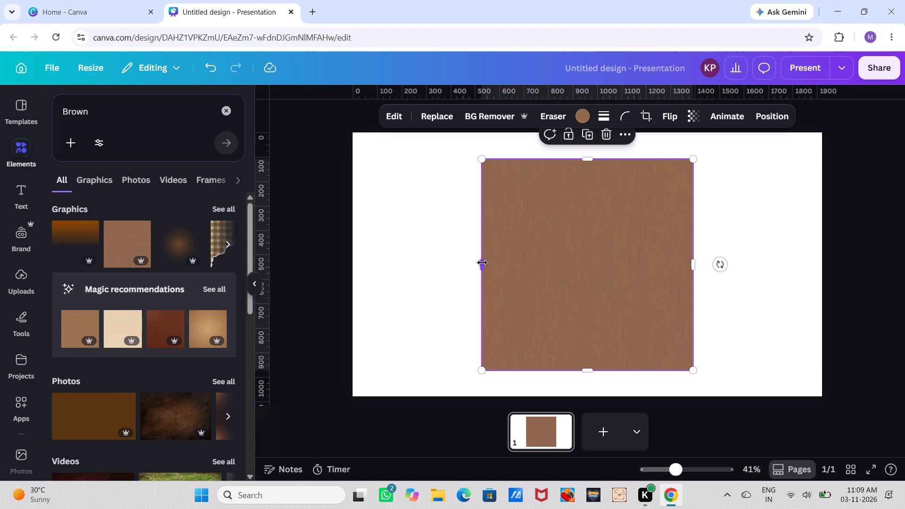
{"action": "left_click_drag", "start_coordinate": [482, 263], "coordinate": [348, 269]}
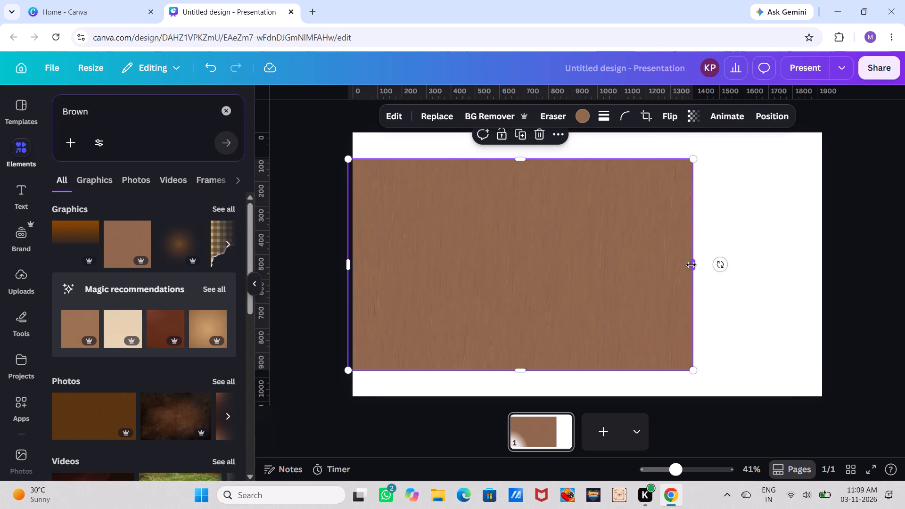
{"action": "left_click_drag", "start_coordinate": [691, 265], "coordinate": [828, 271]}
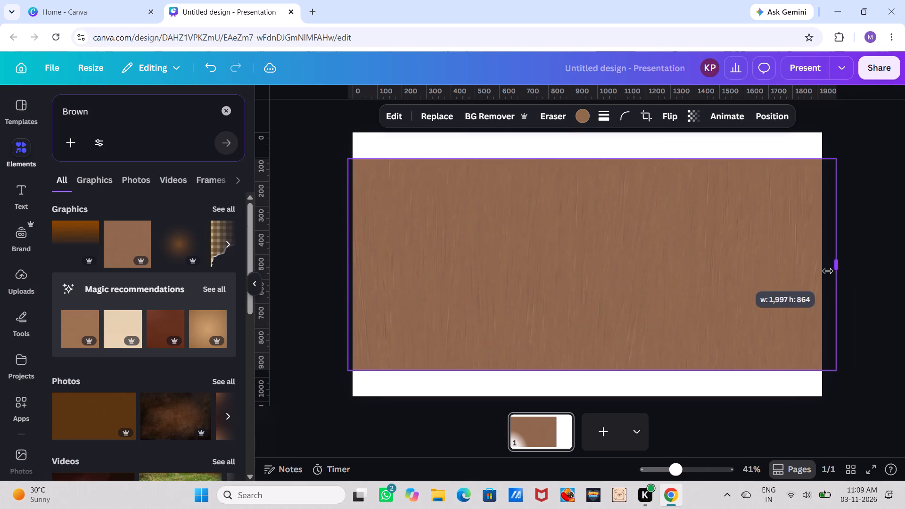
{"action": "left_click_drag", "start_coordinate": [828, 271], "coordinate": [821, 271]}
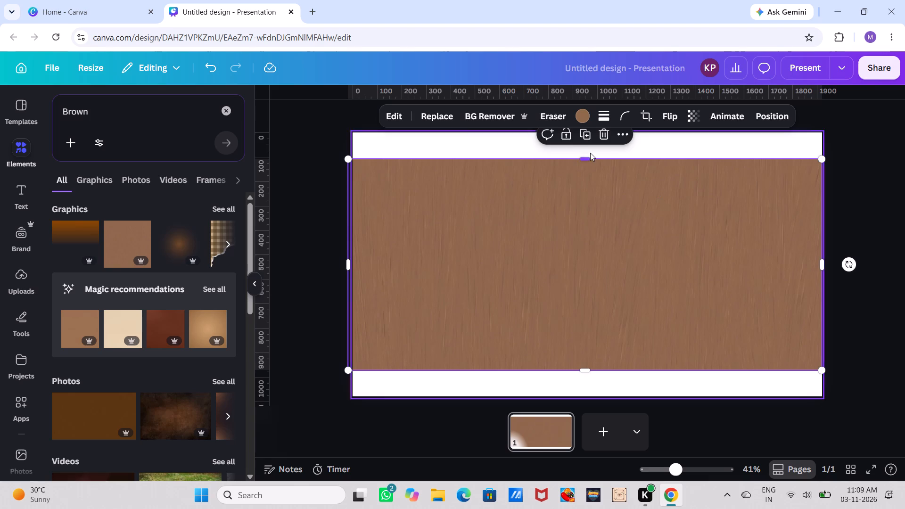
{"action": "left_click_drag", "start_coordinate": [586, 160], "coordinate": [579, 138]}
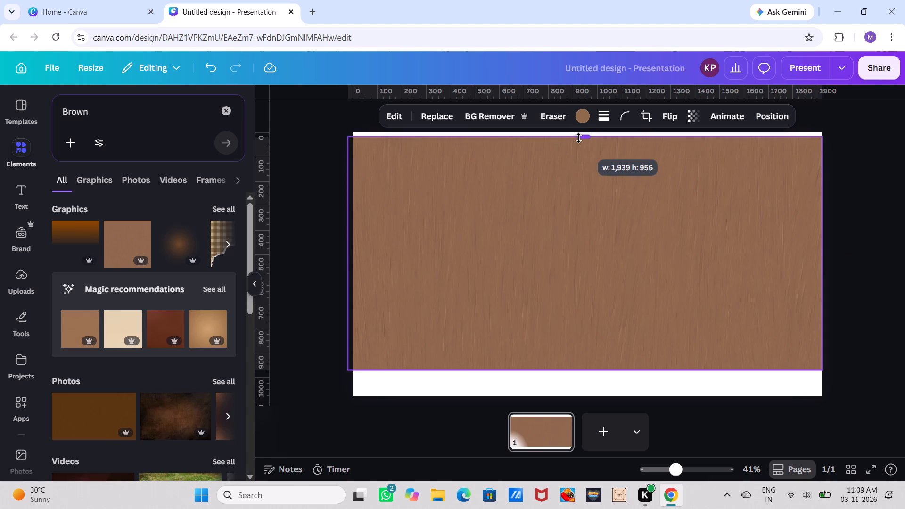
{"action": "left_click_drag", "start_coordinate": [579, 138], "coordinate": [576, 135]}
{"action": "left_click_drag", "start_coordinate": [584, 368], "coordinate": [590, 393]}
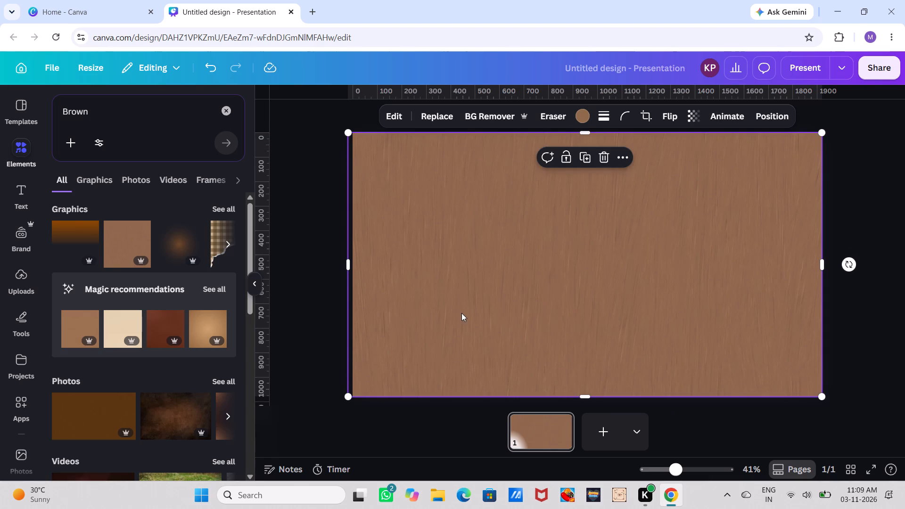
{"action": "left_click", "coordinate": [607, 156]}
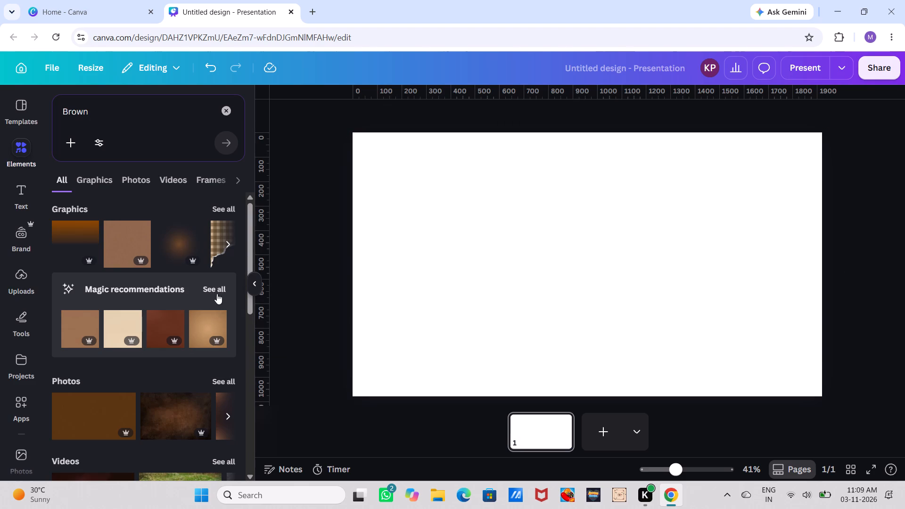
Add the blurred dark-and-light brown gradient photo from the photo results and stretch it to cover the whole page.
{"action": "left_click_drag", "start_coordinate": [252, 304], "coordinate": [252, 327]}
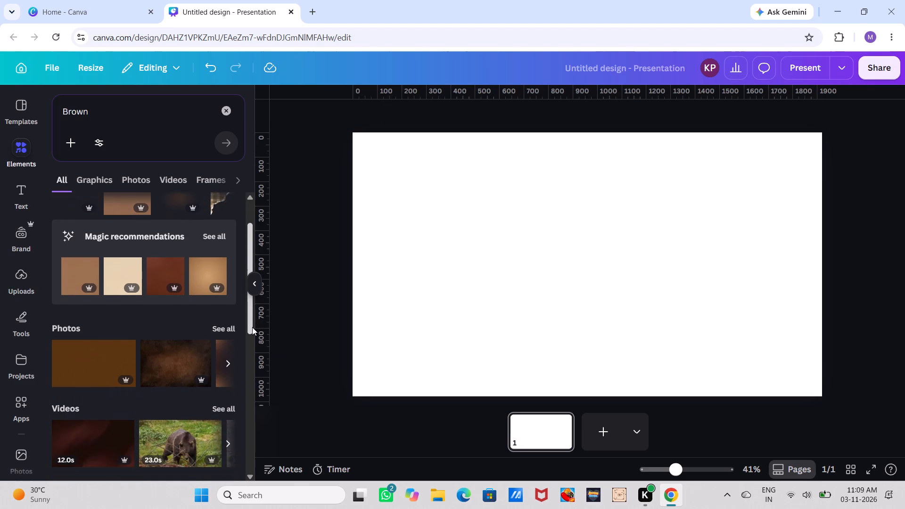
{"action": "left_click_drag", "start_coordinate": [252, 327], "coordinate": [256, 362]}
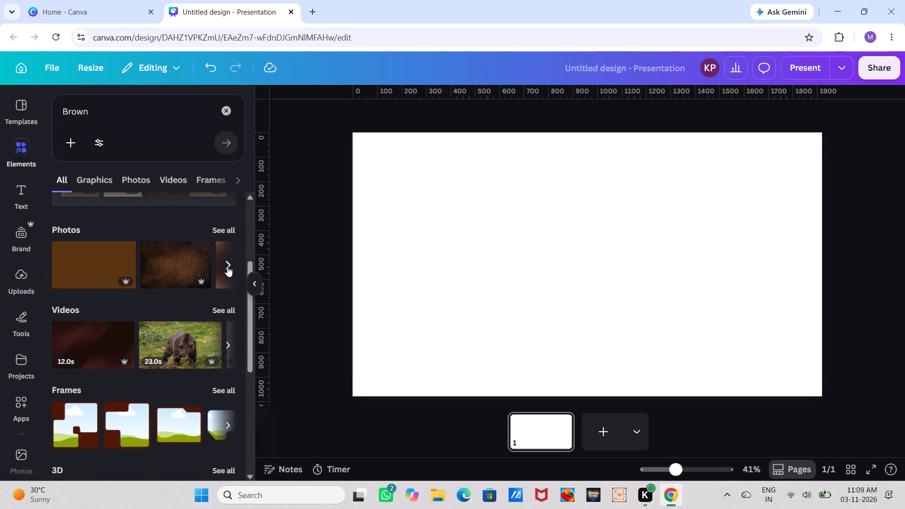
{"action": "left_click", "coordinate": [227, 266]}
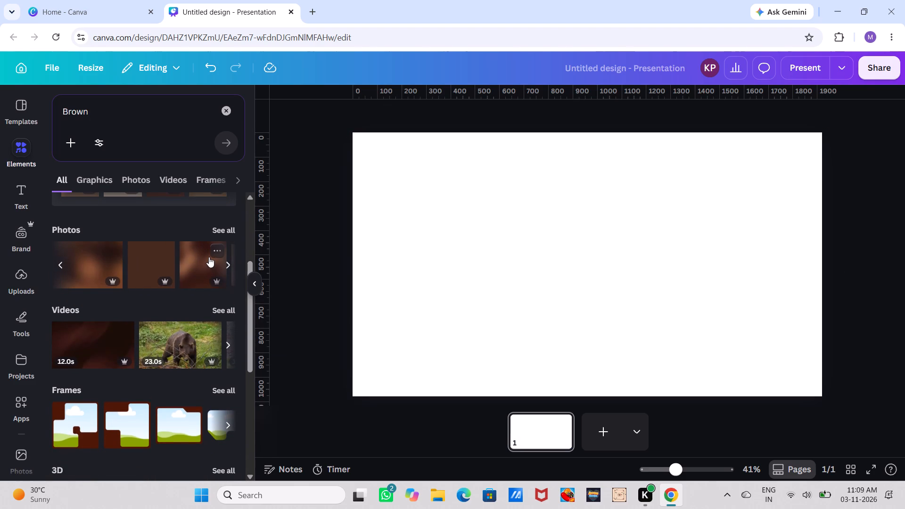
{"action": "left_click", "coordinate": [208, 256]}
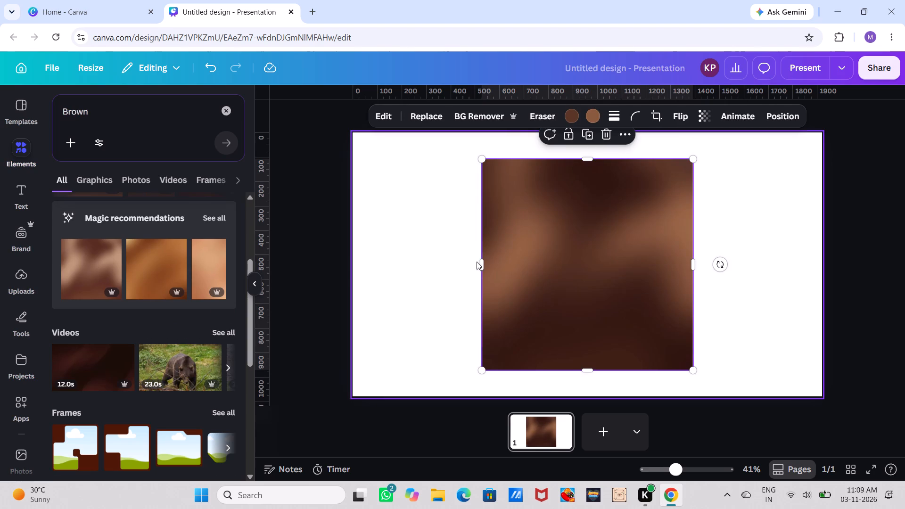
{"action": "left_click_drag", "start_coordinate": [481, 260], "coordinate": [354, 254]}
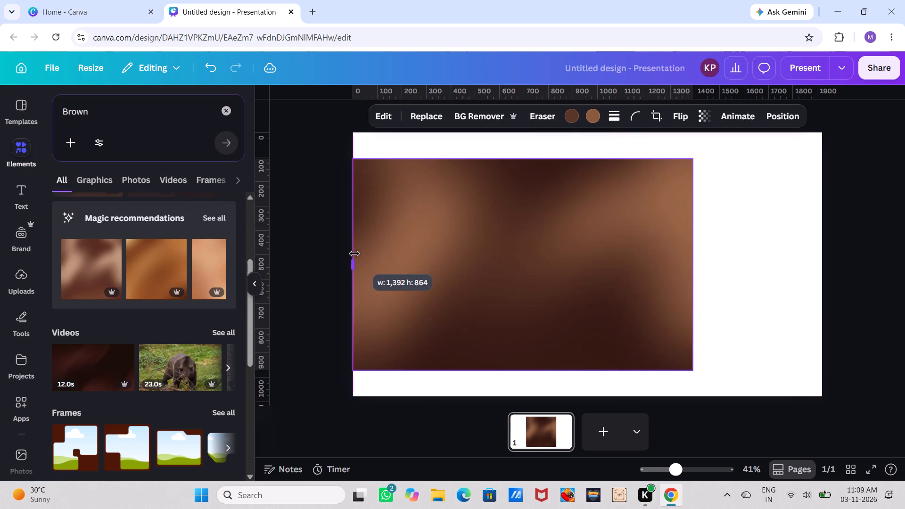
{"action": "left_click_drag", "start_coordinate": [354, 254], "coordinate": [352, 255]}
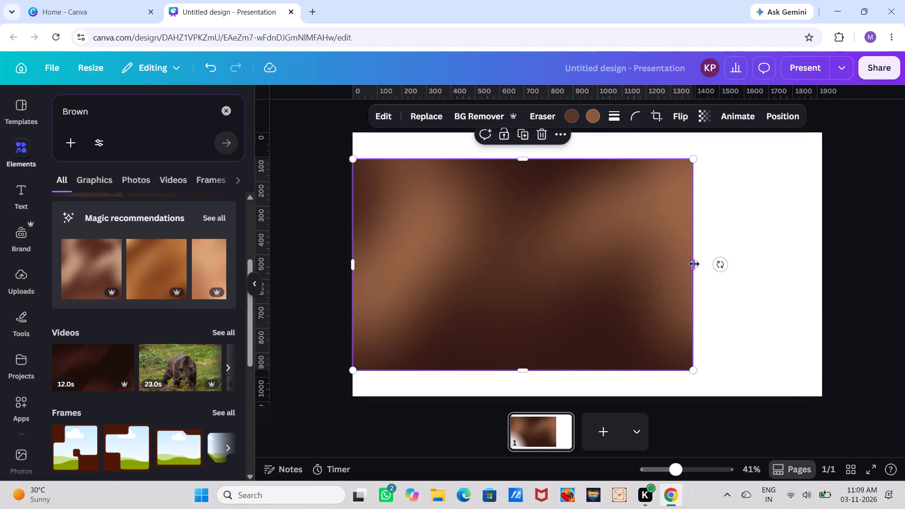
{"action": "left_click_drag", "start_coordinate": [695, 264], "coordinate": [839, 280]}
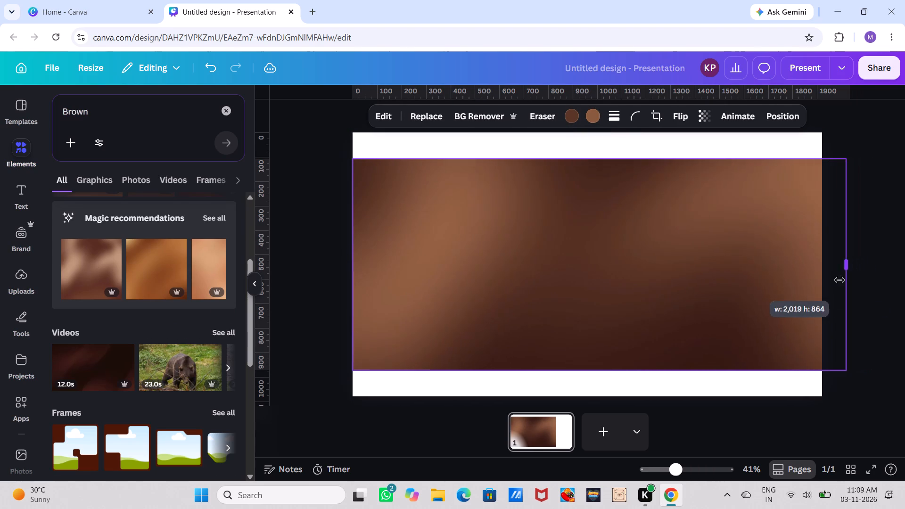
{"action": "left_click_drag", "start_coordinate": [839, 280], "coordinate": [823, 282]}
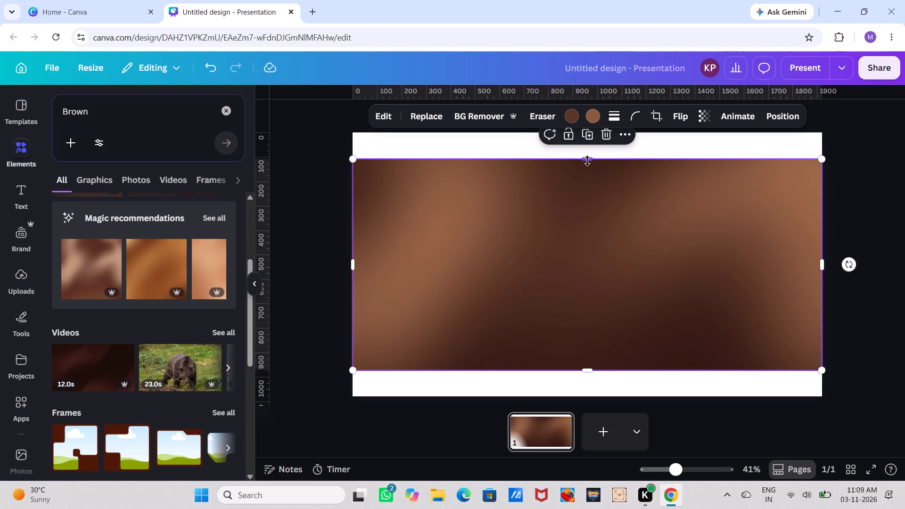
{"action": "left_click_drag", "start_coordinate": [587, 161], "coordinate": [580, 136]}
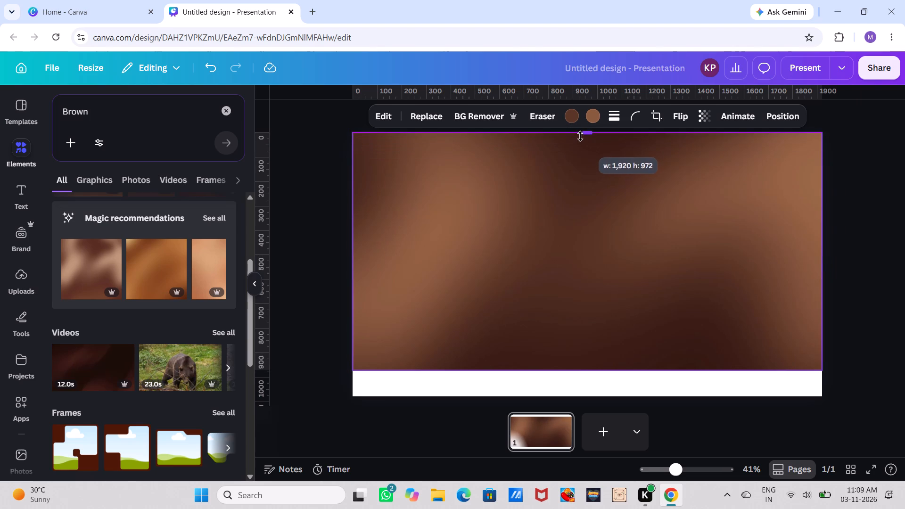
{"action": "left_click_drag", "start_coordinate": [584, 368], "coordinate": [584, 386]}
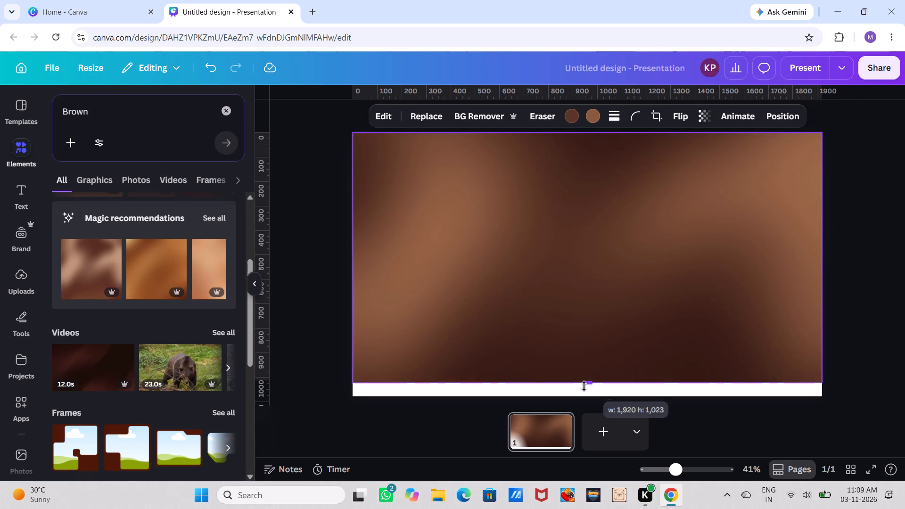
{"action": "left_click_drag", "start_coordinate": [584, 386], "coordinate": [584, 393]}
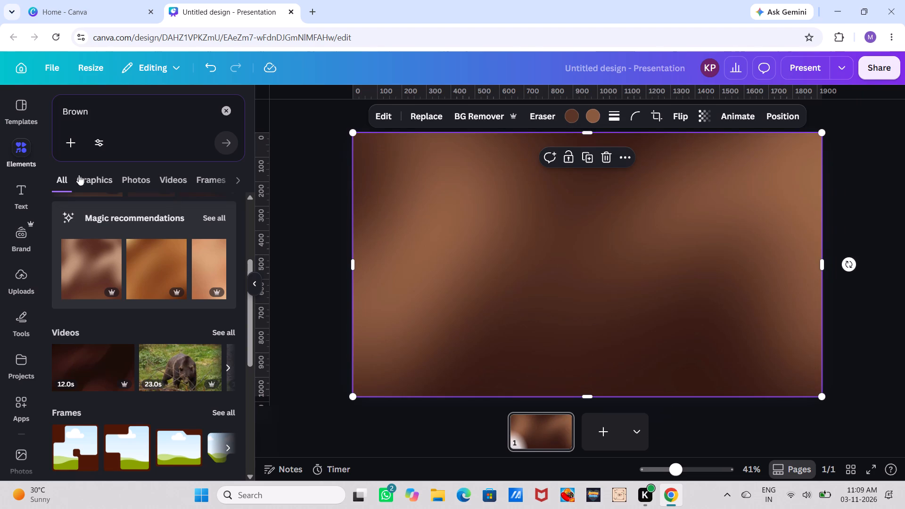
Browse the font combinations in the text library for a style suited to the slide title.
{"action": "left_click", "coordinate": [18, 210]}
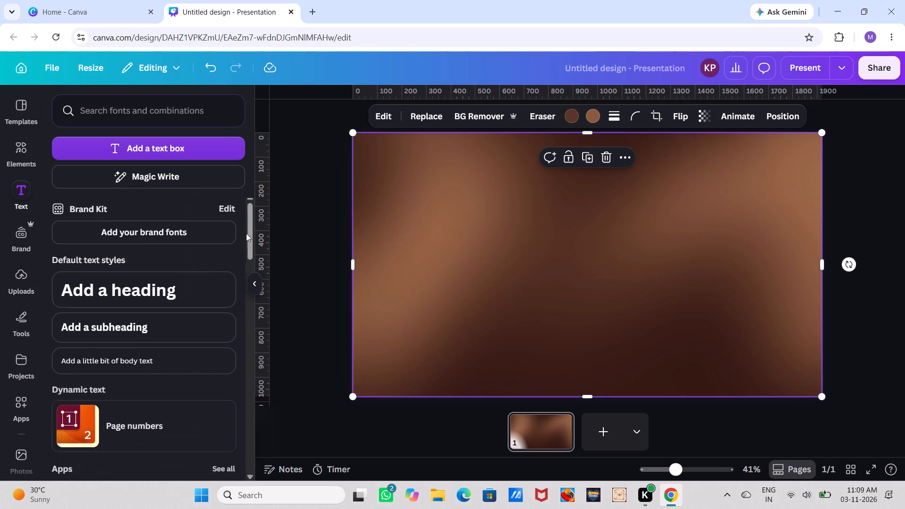
{"action": "left_click_drag", "start_coordinate": [250, 230], "coordinate": [256, 303]}
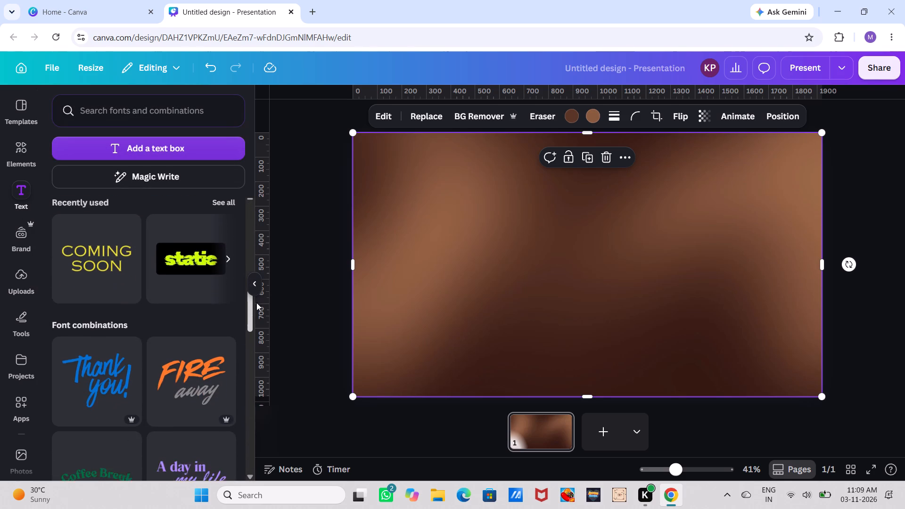
{"action": "left_click_drag", "start_coordinate": [256, 303], "coordinate": [256, 312]}
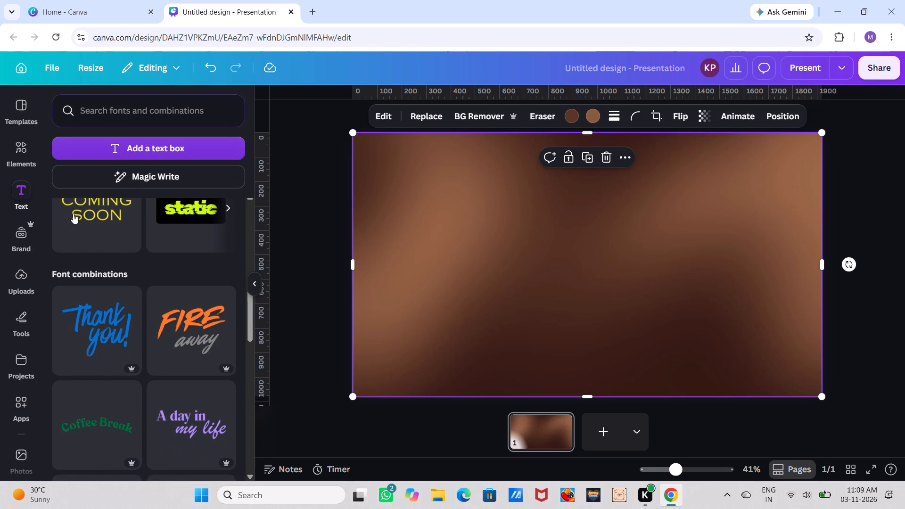
{"action": "left_click_drag", "start_coordinate": [249, 311], "coordinate": [262, 405]}
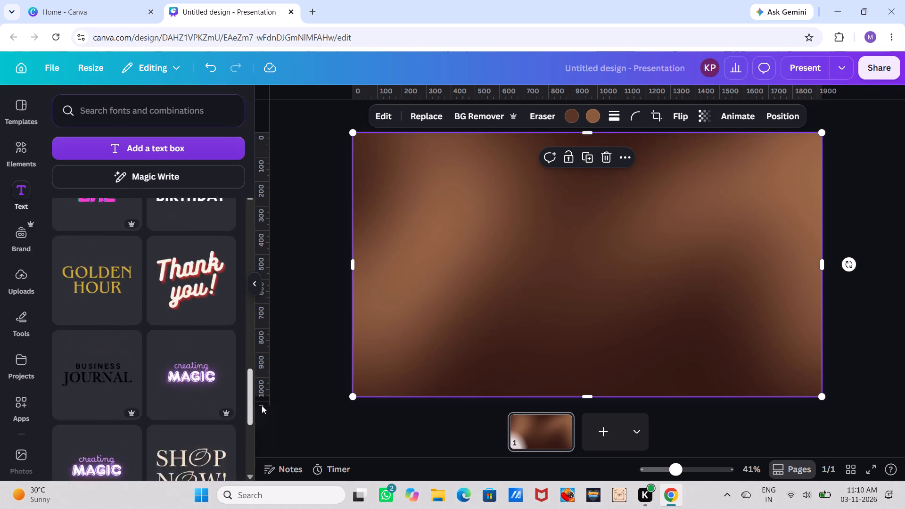
{"action": "left_click_drag", "start_coordinate": [262, 405], "coordinate": [254, 435]}
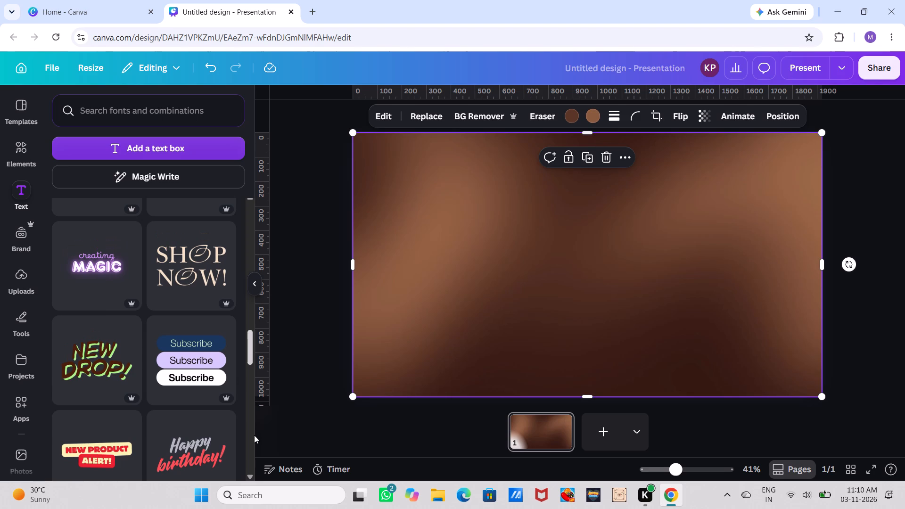
{"action": "left_click_drag", "start_coordinate": [254, 435], "coordinate": [253, 508]}
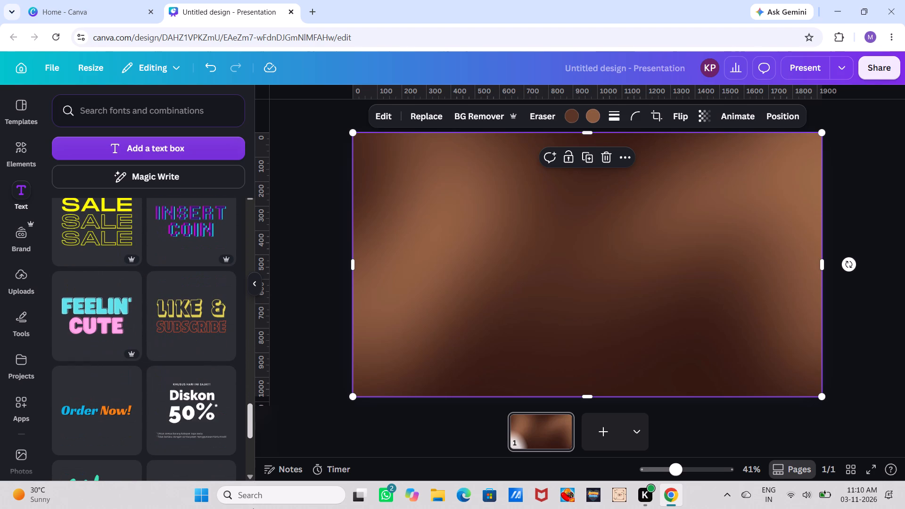
{"action": "left_click_drag", "start_coordinate": [253, 508], "coordinate": [253, 508]}
{"action": "left_click_drag", "start_coordinate": [253, 508], "coordinate": [258, 463]}
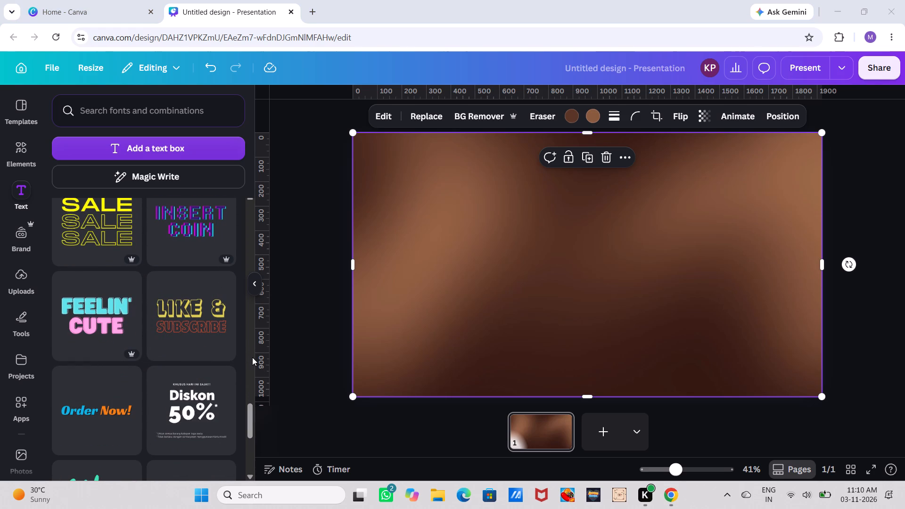
Add a subheading from the default text styles and make it read "STEPS IN FILING ITR ONLINE:".
{"action": "left_click_drag", "start_coordinate": [252, 345], "coordinate": [250, 326]}
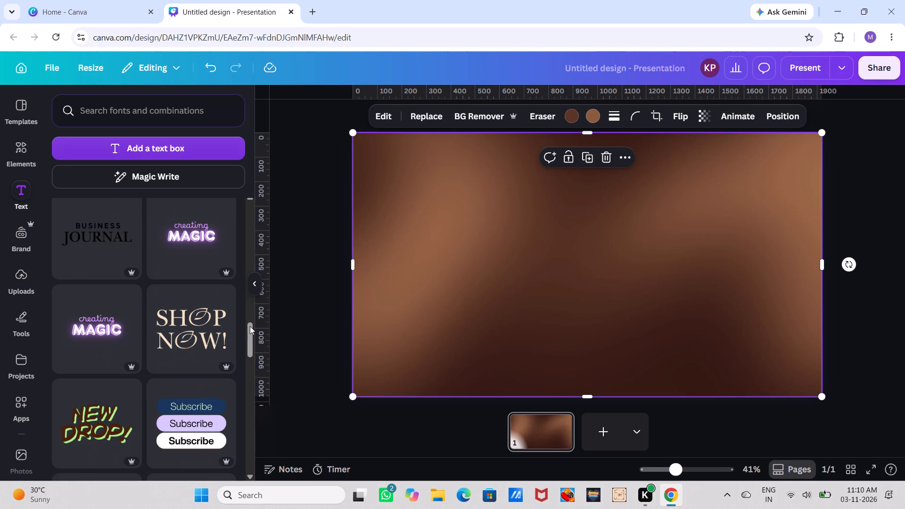
{"action": "left_click_drag", "start_coordinate": [250, 326], "coordinate": [235, 233]}
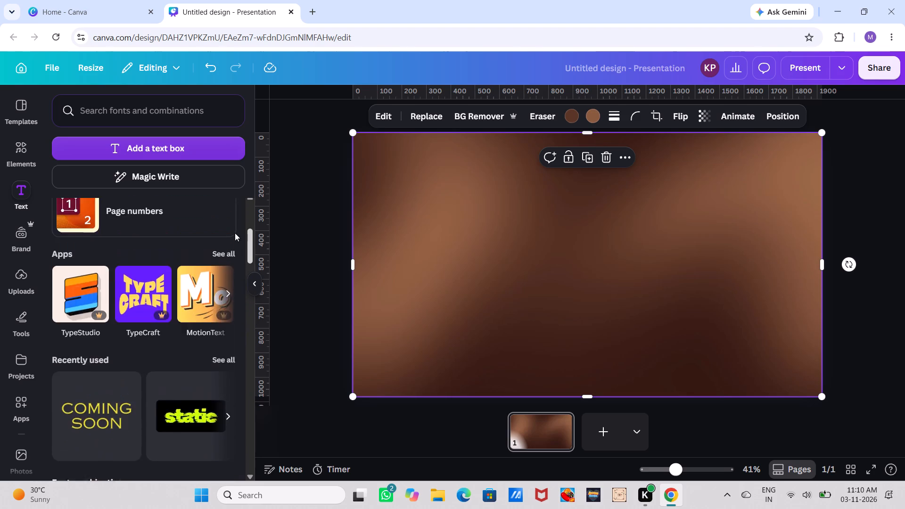
{"action": "left_click_drag", "start_coordinate": [235, 233], "coordinate": [237, 213]}
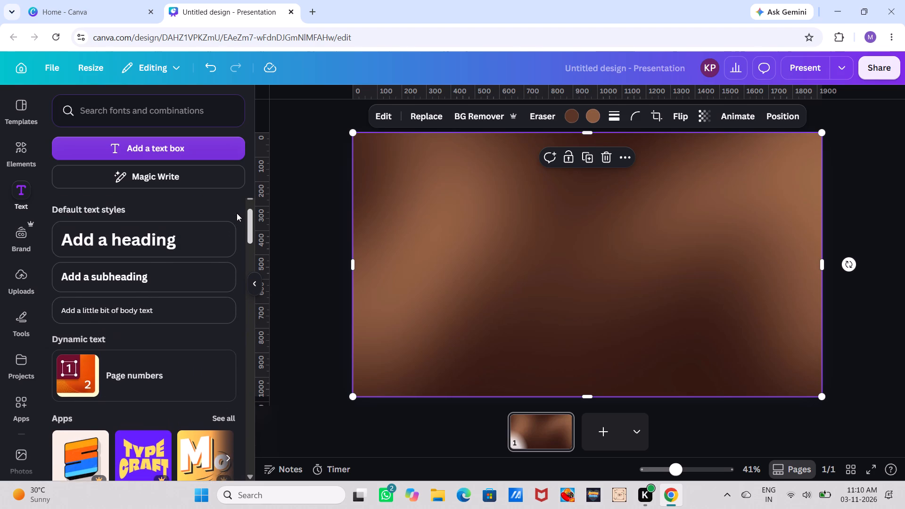
{"action": "left_click", "coordinate": [186, 279]}
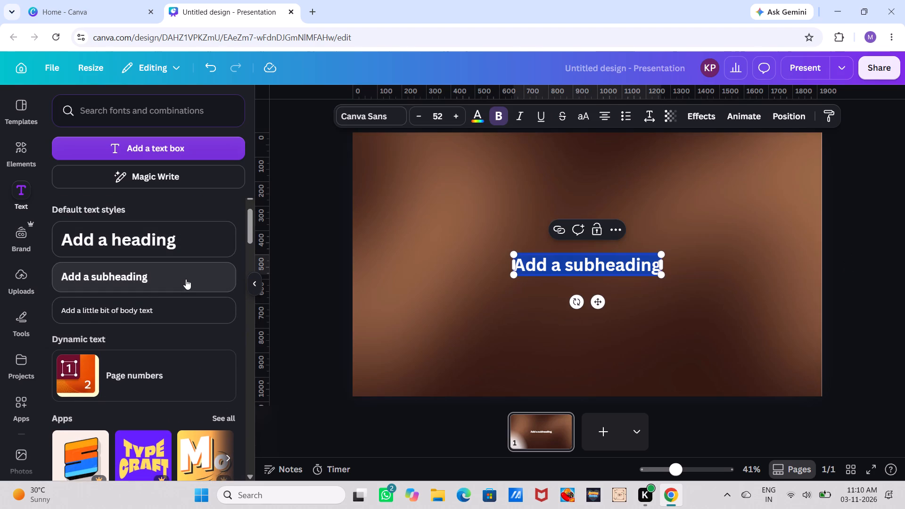
{"action": "key", "text": "Delete"}
{"action": "type", "text": "STE"}
{"action": "type", "text": "PS IN FILING"}
{"action": "key", "text": "space"}
{"action": "type", "text": "ITR"}
{"action": "key", "text": "space"}
{"action": "type", "text": "ONLNE"}
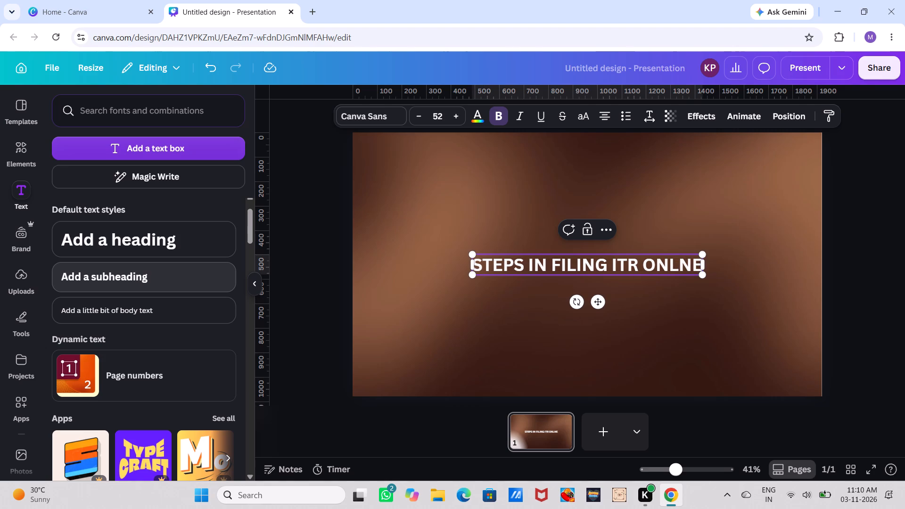
{"action": "key", "text": "BackSpace"}
{"action": "key", "text": "BackSpace"}
{"action": "type", "text": "INE"}
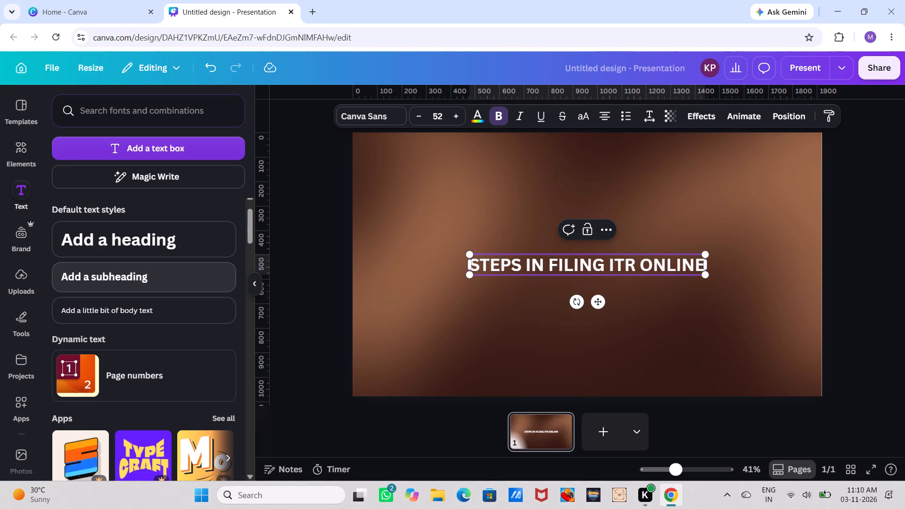
{"action": "key", "text": "shift+colon"}
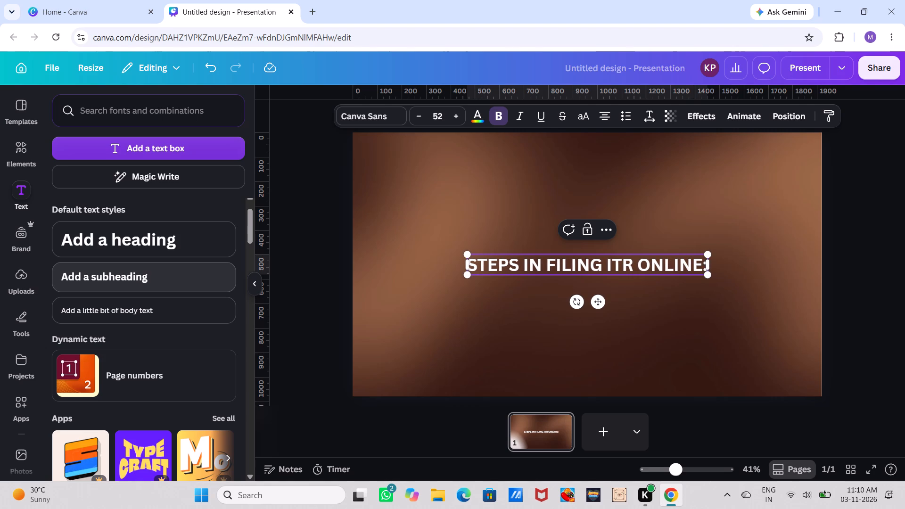
Move the title text up to the top edge of the slide.
{"action": "left_click", "coordinate": [577, 277]}
{"action": "left_click_drag", "start_coordinate": [509, 268], "coordinate": [526, 195]}
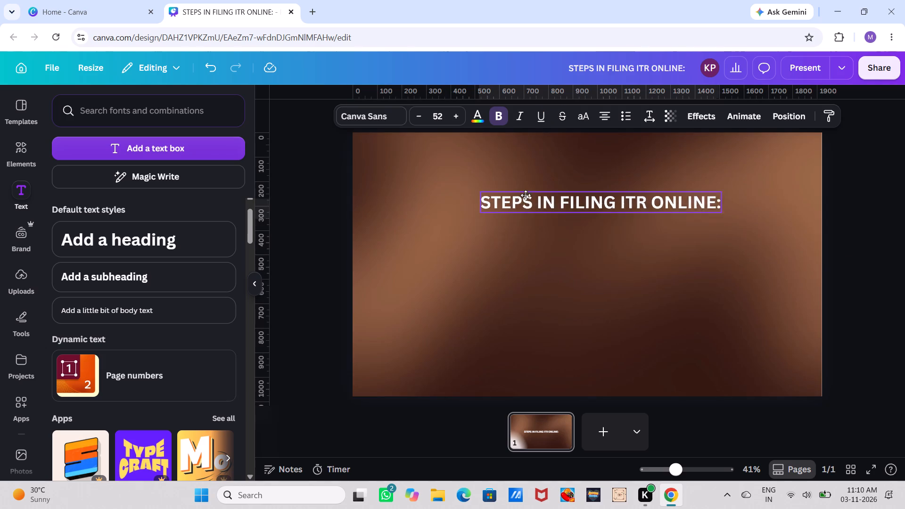
{"action": "left_click_drag", "start_coordinate": [526, 195], "coordinate": [515, 150]}
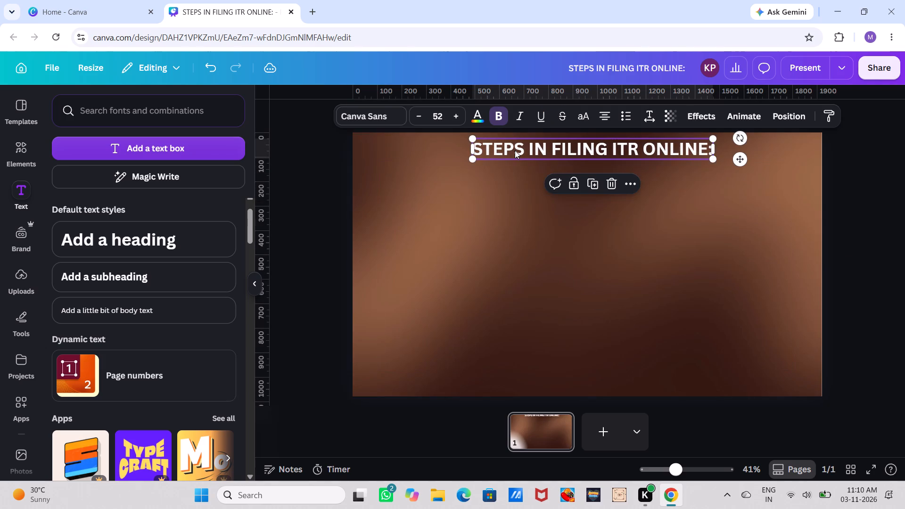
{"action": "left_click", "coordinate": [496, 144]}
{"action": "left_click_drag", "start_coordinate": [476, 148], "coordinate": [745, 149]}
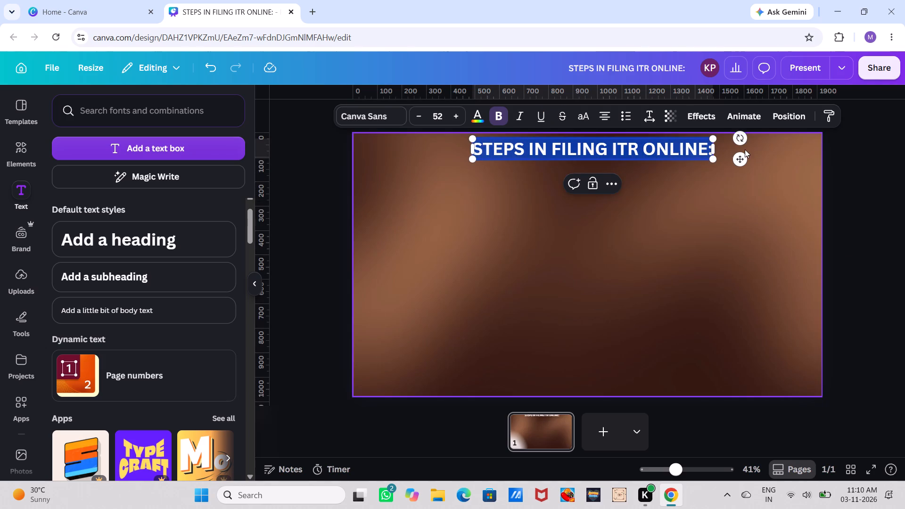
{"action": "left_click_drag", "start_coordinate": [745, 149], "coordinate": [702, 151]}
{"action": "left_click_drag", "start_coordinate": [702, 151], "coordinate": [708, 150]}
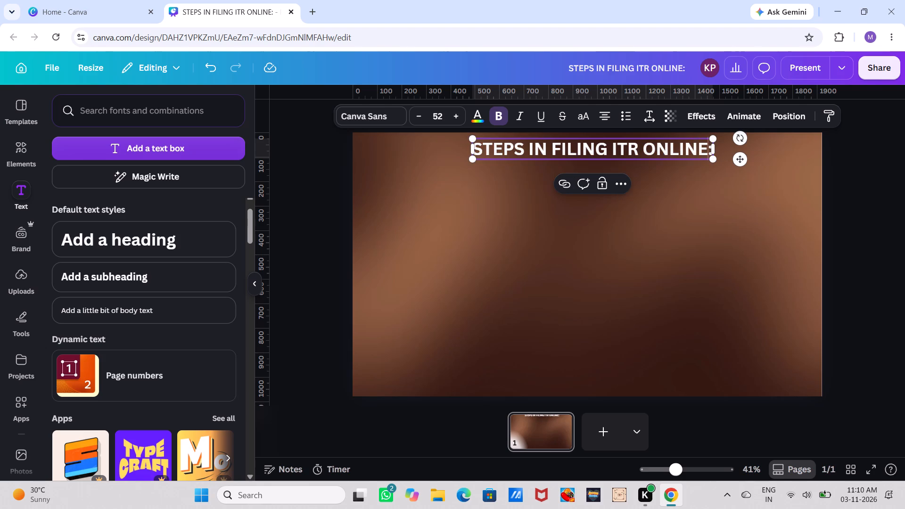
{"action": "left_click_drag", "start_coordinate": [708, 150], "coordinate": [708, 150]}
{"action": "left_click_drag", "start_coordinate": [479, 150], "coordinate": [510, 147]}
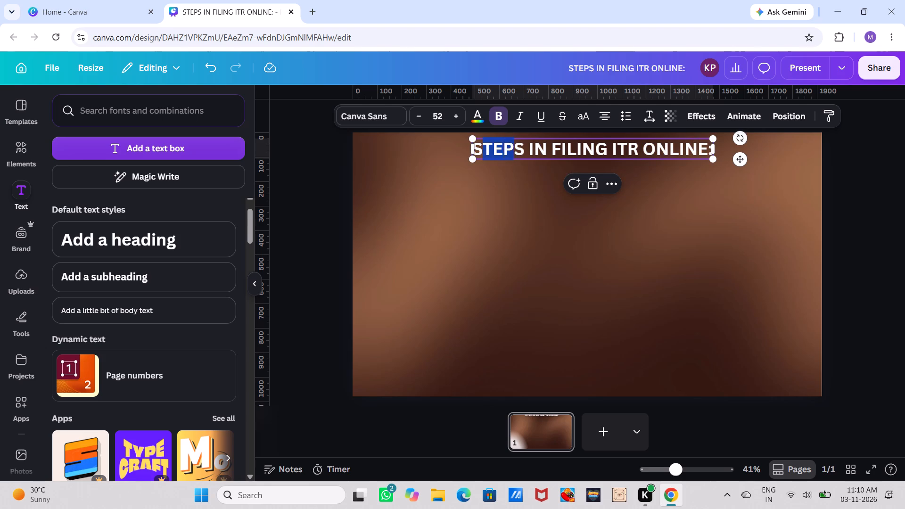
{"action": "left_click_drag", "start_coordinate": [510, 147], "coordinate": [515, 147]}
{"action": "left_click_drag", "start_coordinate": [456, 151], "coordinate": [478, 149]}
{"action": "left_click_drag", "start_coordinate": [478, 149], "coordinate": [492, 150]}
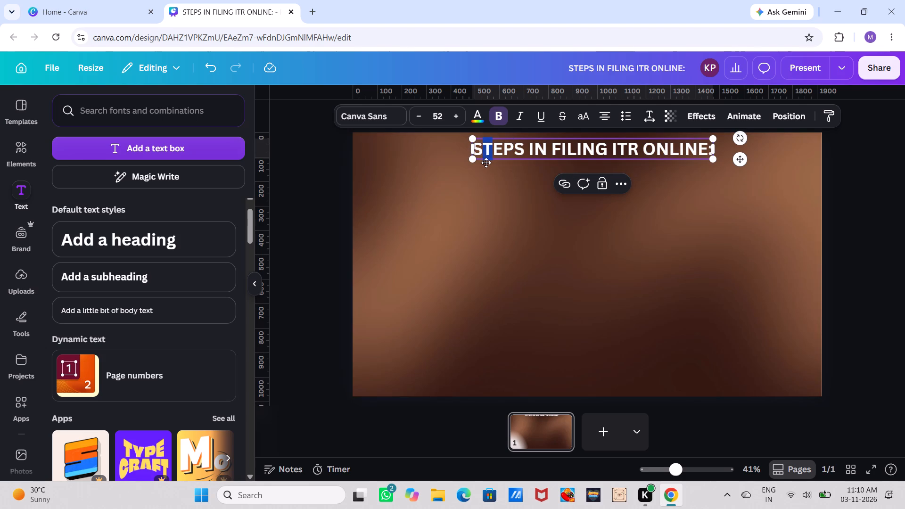
Centre the title horizontally on the slide, keeping it at the top edge.
{"action": "left_click", "coordinate": [485, 163]}
{"action": "left_click", "coordinate": [478, 151]}
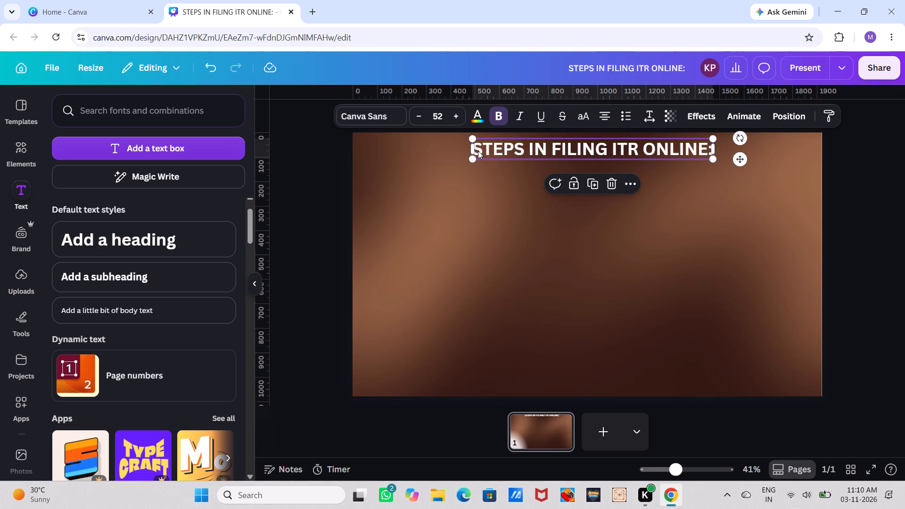
{"action": "left_click", "coordinate": [478, 151]}
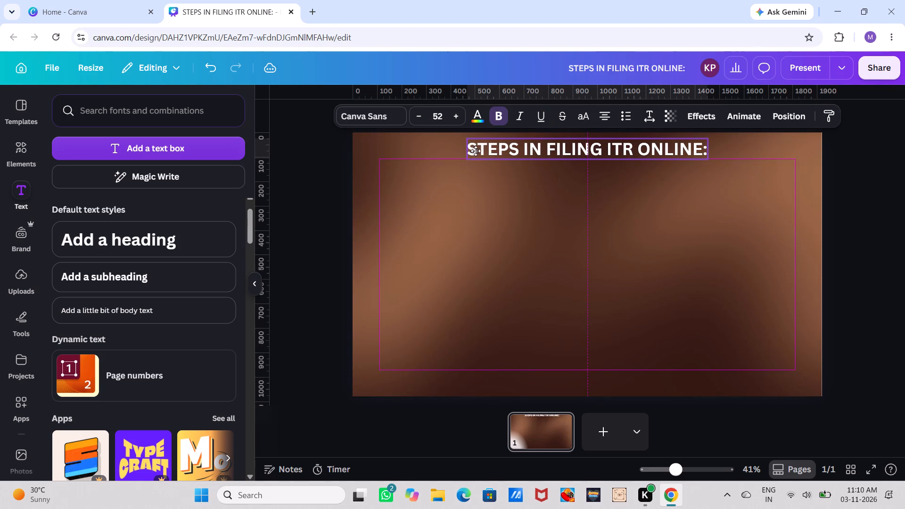
{"action": "left_click", "coordinate": [334, 176]}
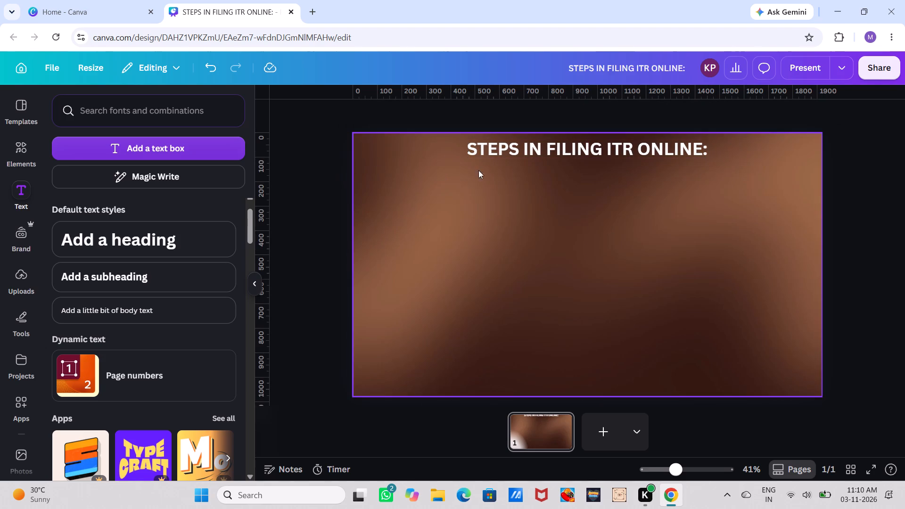
Recolour the whole title text with the lightest brown from the background photo's colours.
{"action": "left_click", "coordinate": [484, 148]}
{"action": "left_click", "coordinate": [484, 148]}
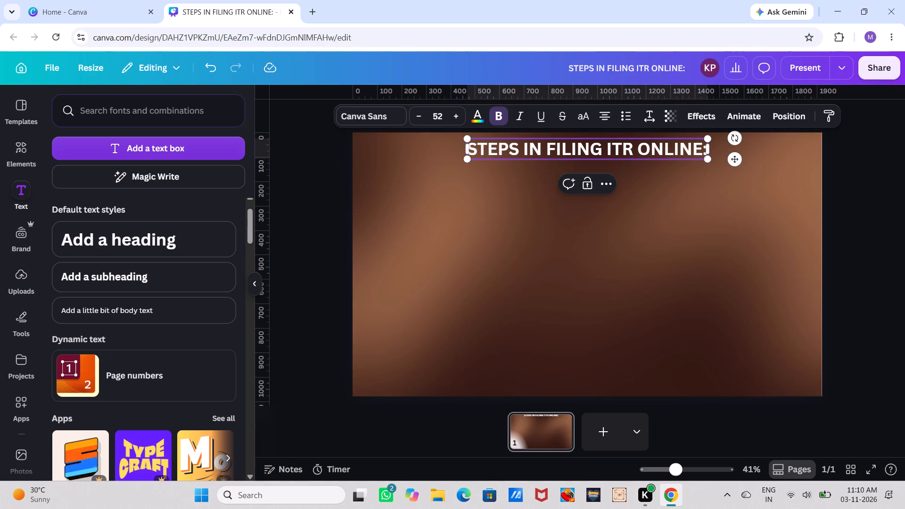
{"action": "left_click_drag", "start_coordinate": [470, 150], "coordinate": [600, 155]}
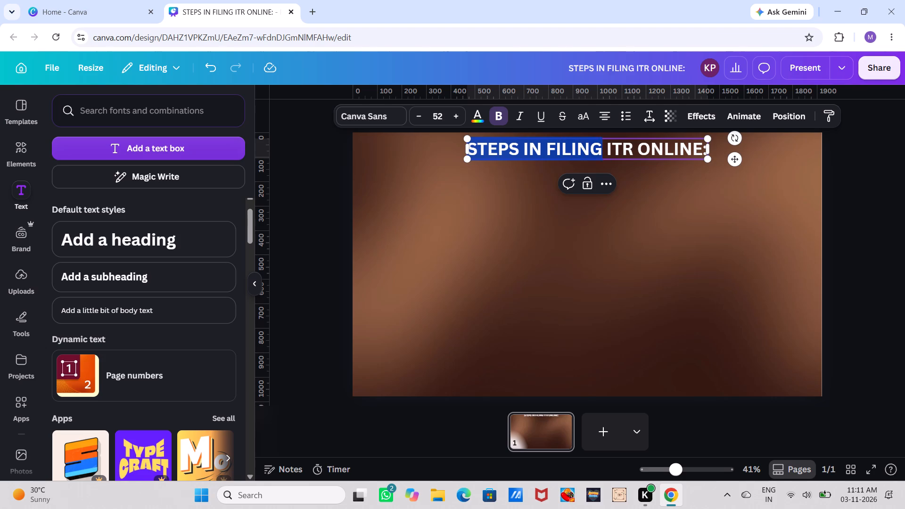
{"action": "left_click_drag", "start_coordinate": [600, 155], "coordinate": [709, 149]}
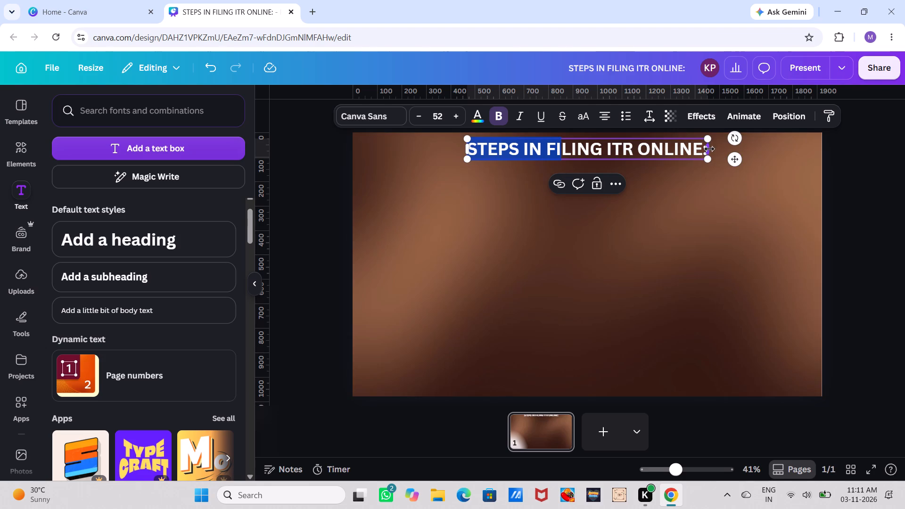
{"action": "left_click", "coordinate": [847, 171]}
{"action": "left_click", "coordinate": [482, 142]}
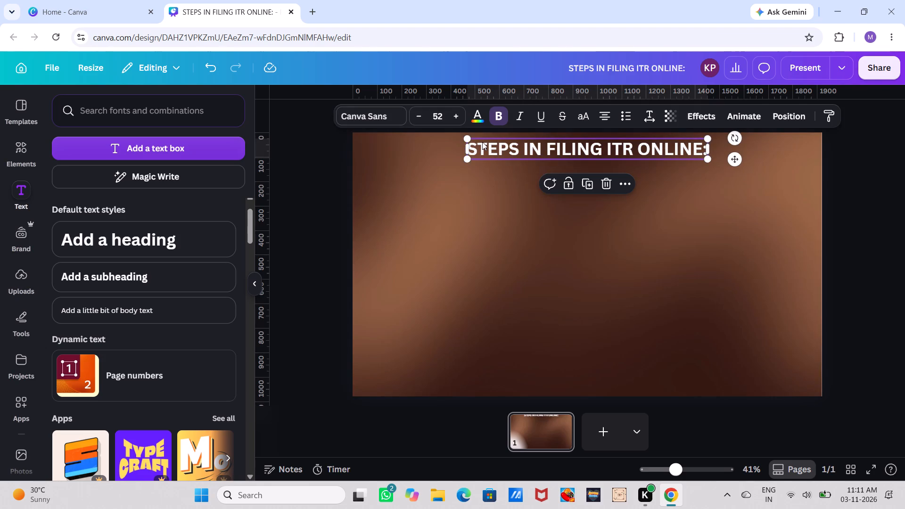
{"action": "left_click", "coordinate": [480, 153]}
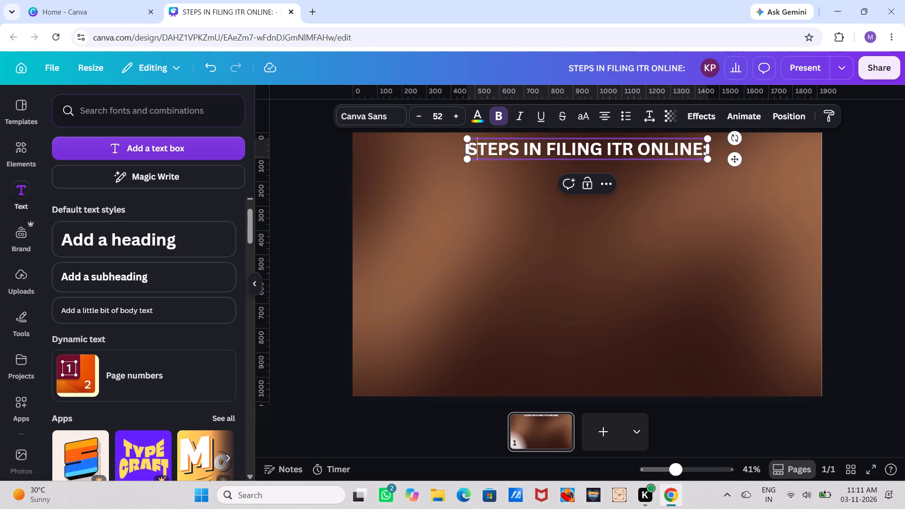
{"action": "left_click_drag", "start_coordinate": [470, 149], "coordinate": [550, 155]}
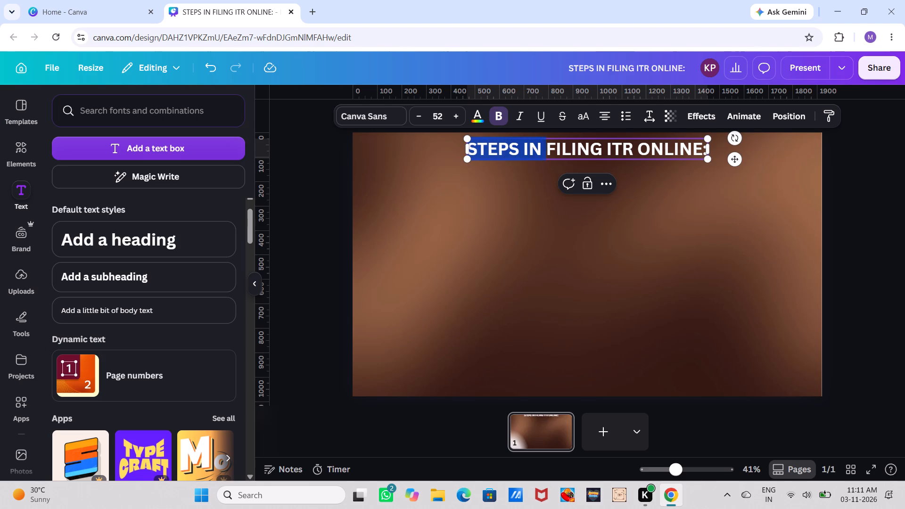
{"action": "left_click_drag", "start_coordinate": [550, 155], "coordinate": [727, 153]}
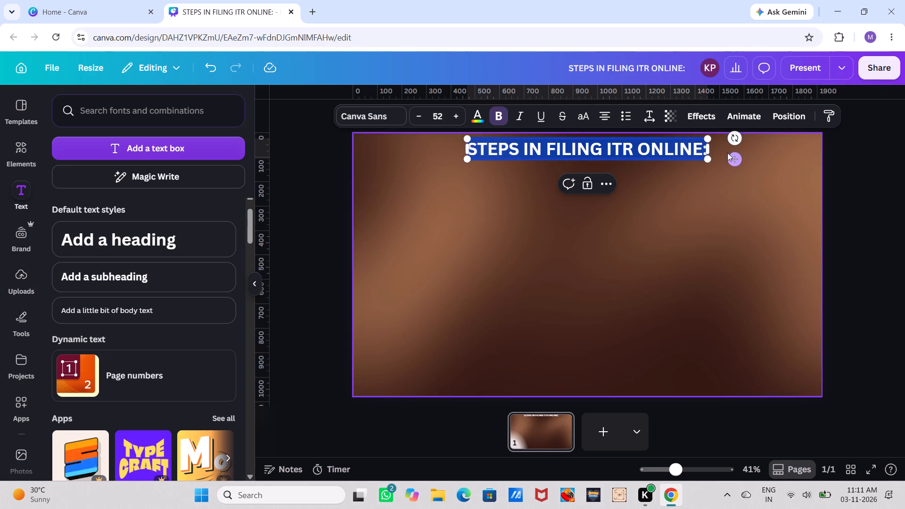
{"action": "left_click_drag", "start_coordinate": [727, 153], "coordinate": [704, 151]}
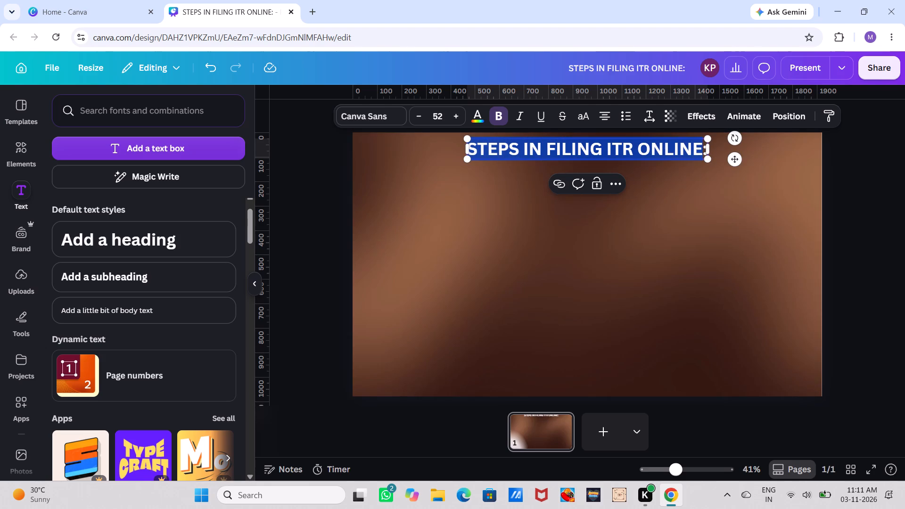
{"action": "left_click", "coordinate": [484, 115]}
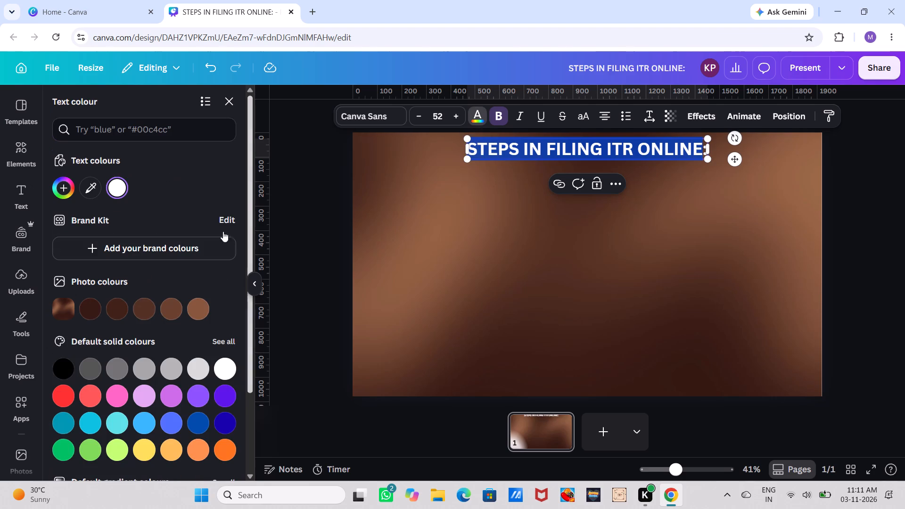
{"action": "left_click", "coordinate": [203, 306]}
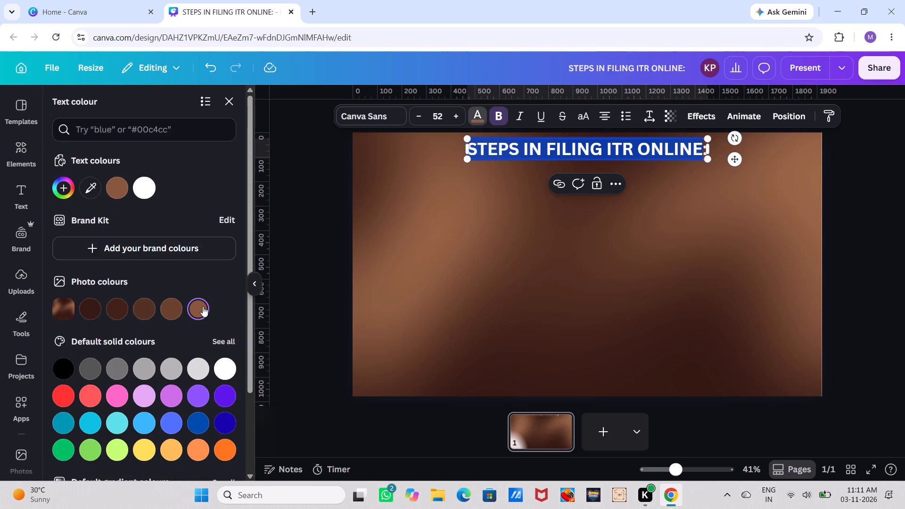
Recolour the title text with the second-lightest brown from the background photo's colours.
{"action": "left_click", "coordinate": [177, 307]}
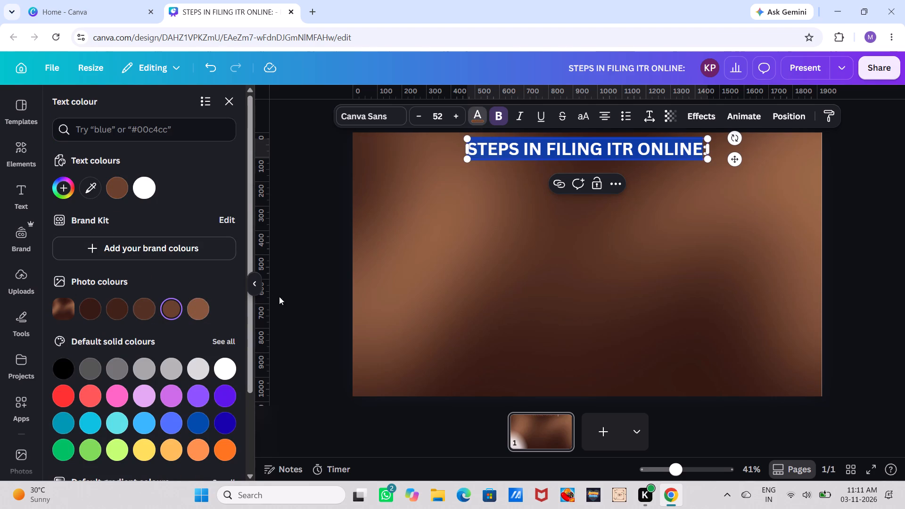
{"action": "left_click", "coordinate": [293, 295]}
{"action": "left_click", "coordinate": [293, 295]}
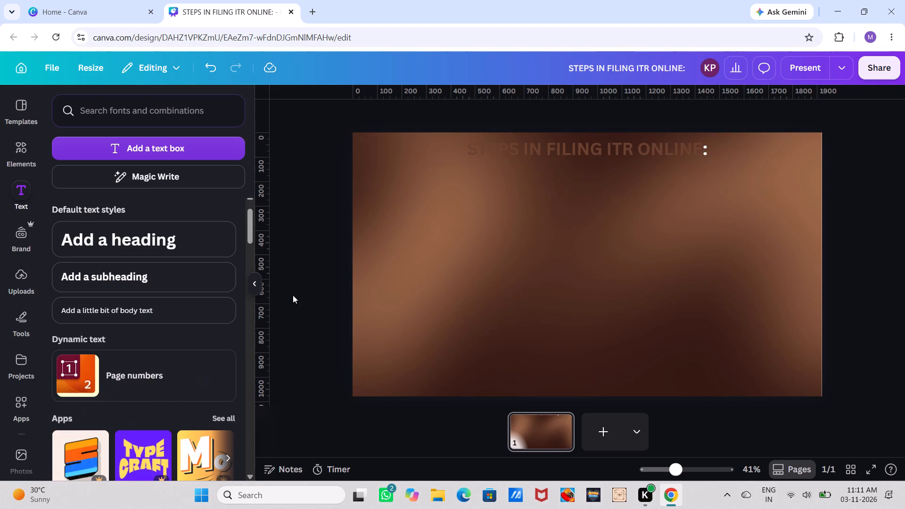
Recolour the whole title text, including its colon, in solid black (#000000).
{"action": "left_click", "coordinate": [498, 153]}
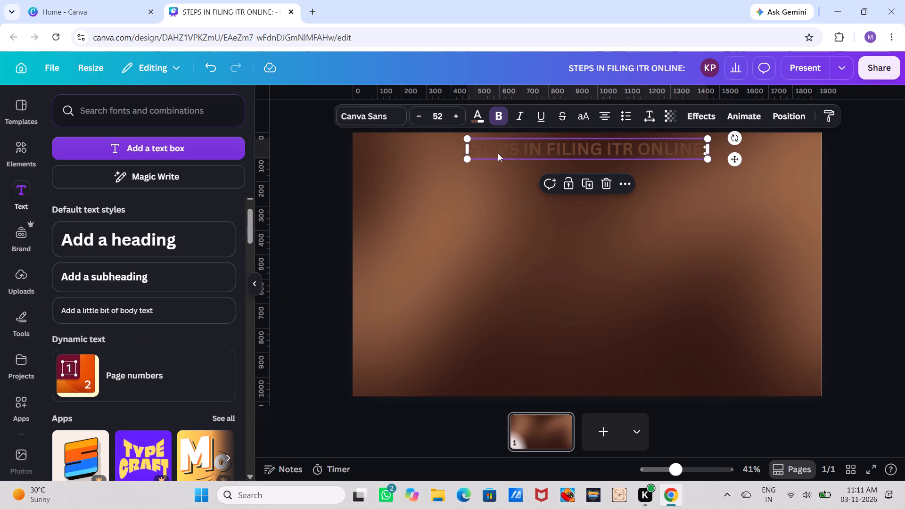
{"action": "left_click", "coordinate": [475, 150]}
{"action": "left_click_drag", "start_coordinate": [475, 150], "coordinate": [491, 152]}
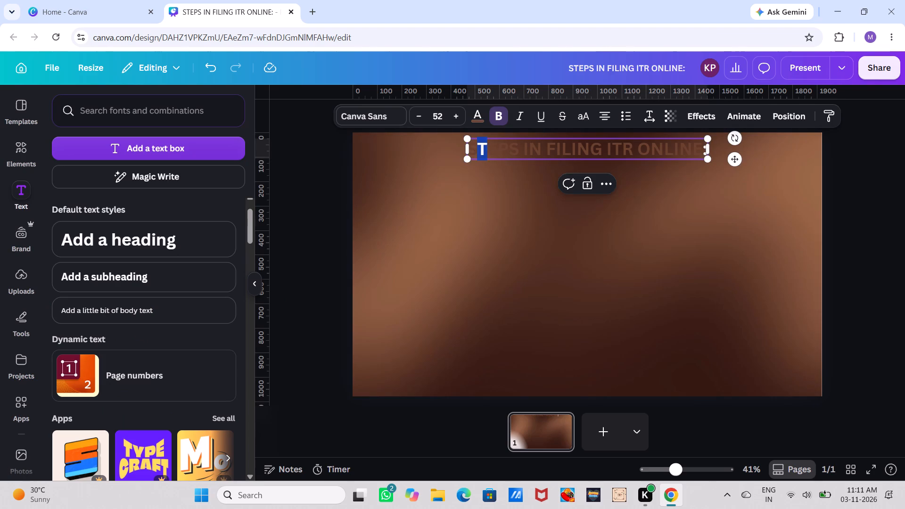
{"action": "left_click_drag", "start_coordinate": [491, 152], "coordinate": [508, 155]}
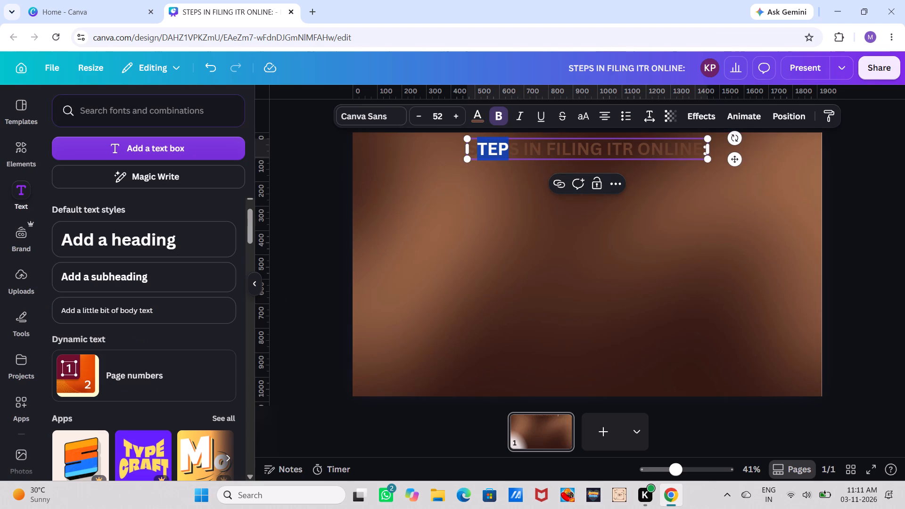
{"action": "left_click", "coordinate": [483, 154]}
{"action": "left_click_drag", "start_coordinate": [471, 149], "coordinate": [490, 152]}
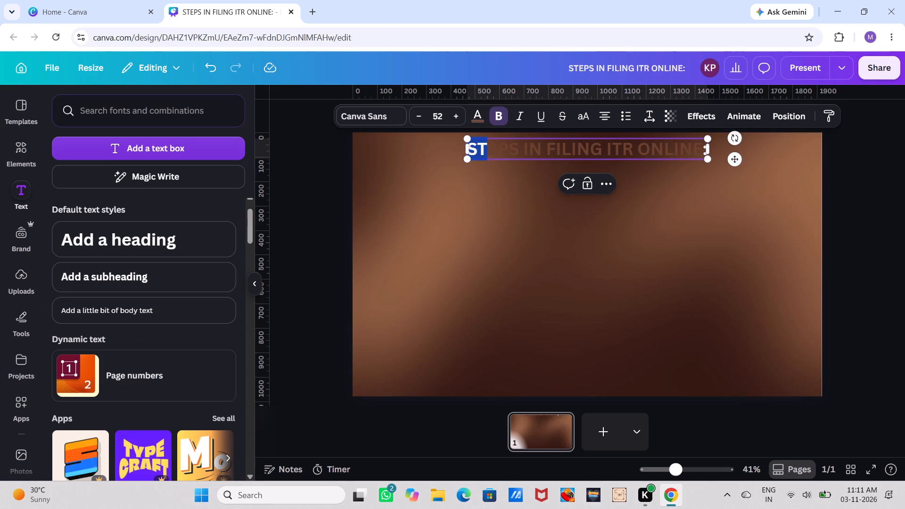
{"action": "left_click_drag", "start_coordinate": [490, 152], "coordinate": [720, 149]}
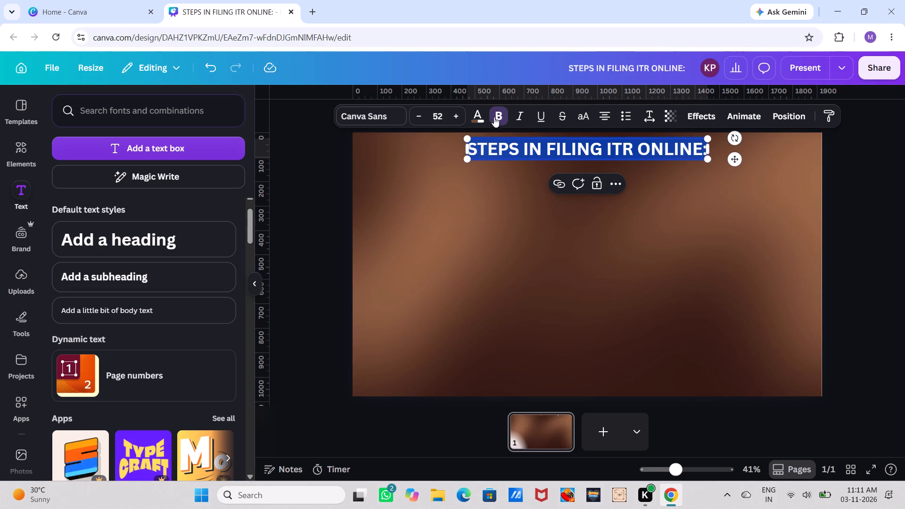
{"action": "left_click", "coordinate": [479, 116]}
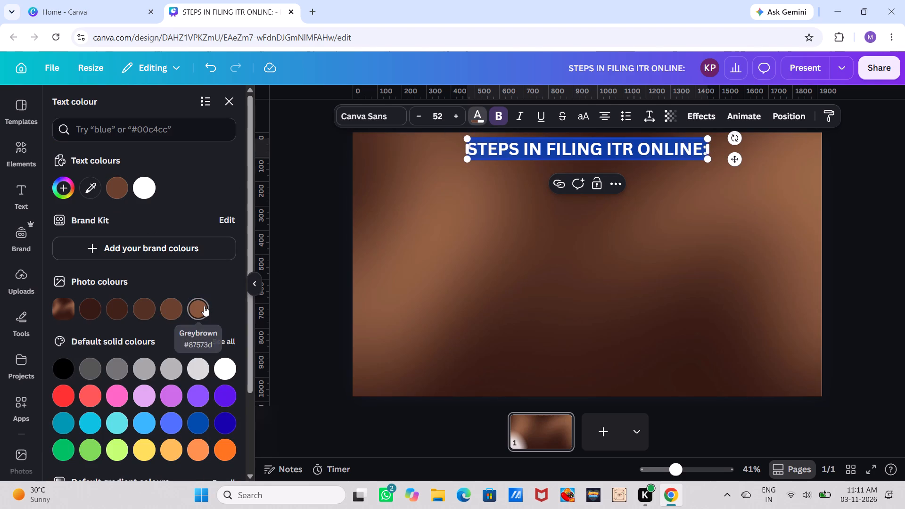
{"action": "left_click", "coordinate": [204, 306]}
{"action": "left_click_drag", "start_coordinate": [252, 248], "coordinate": [251, 272]}
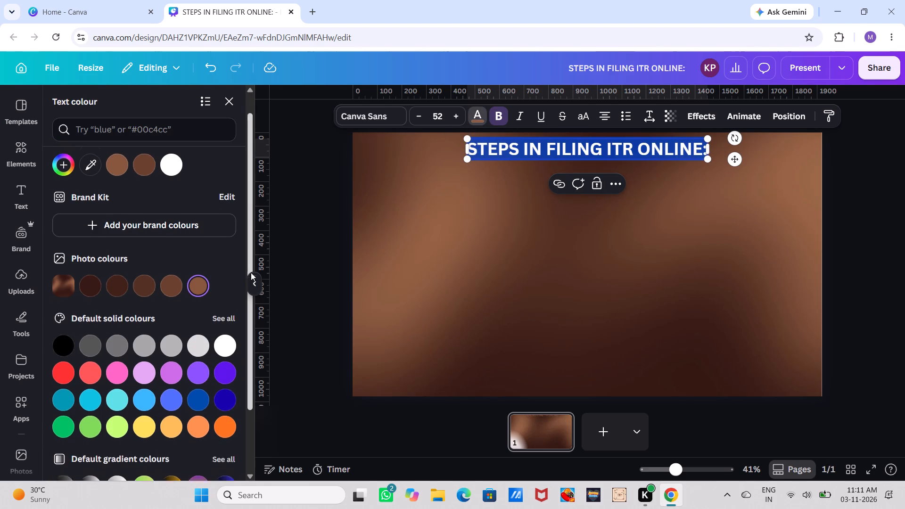
{"action": "left_click_drag", "start_coordinate": [251, 272], "coordinate": [274, 361]}
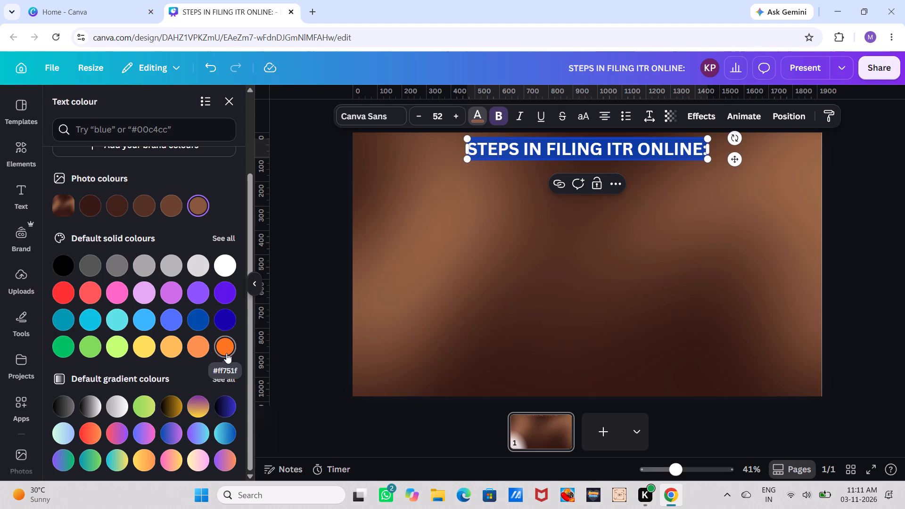
{"action": "left_click", "coordinate": [65, 258]}
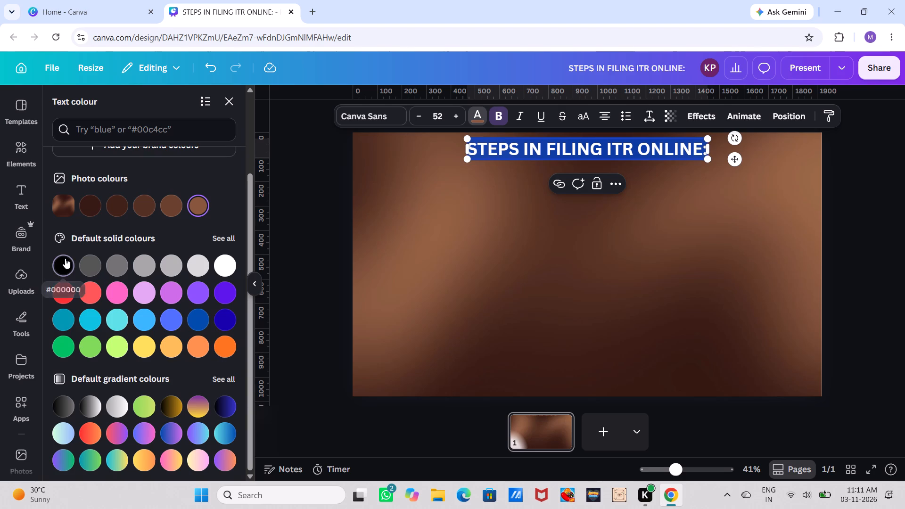
{"action": "left_click", "coordinate": [298, 251]}
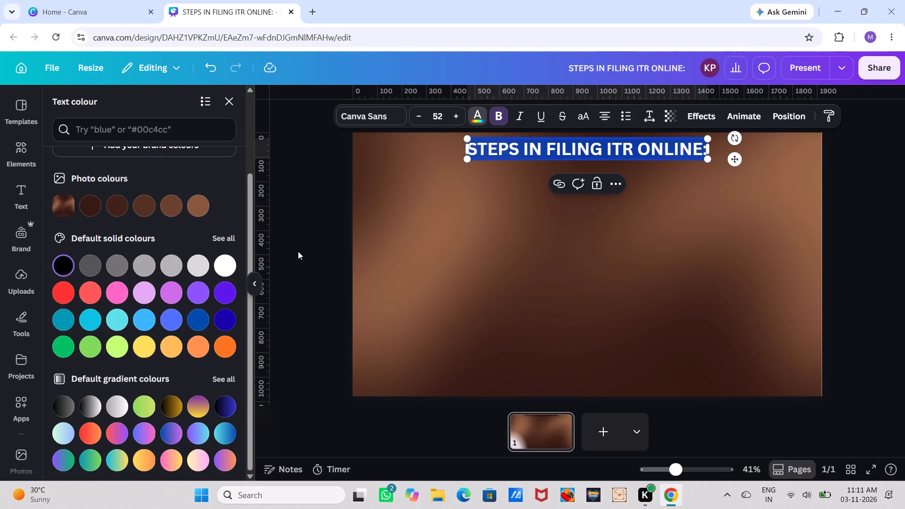
{"action": "left_click", "coordinate": [298, 251]}
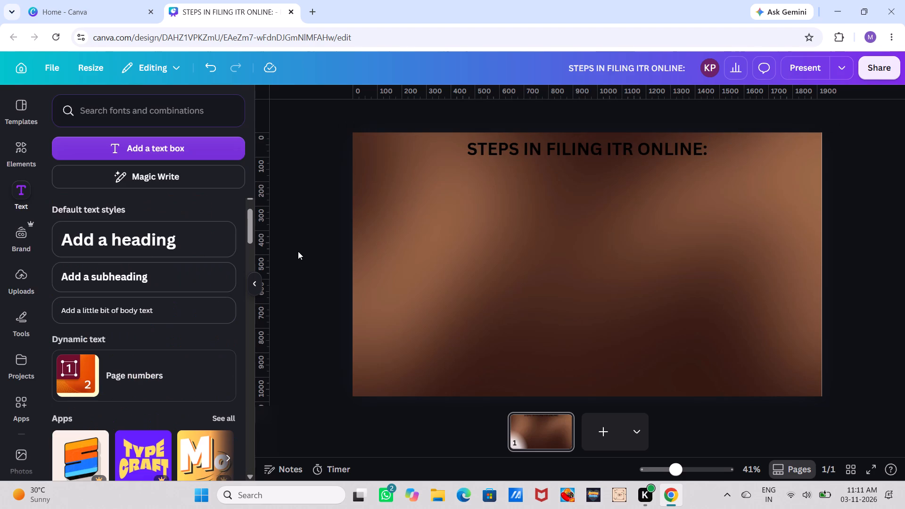
Add a body text box from the default text styles and make it read "STEP 1: CALCULATION OF INCOME AND TAX:".
{"action": "left_click", "coordinate": [216, 305]}
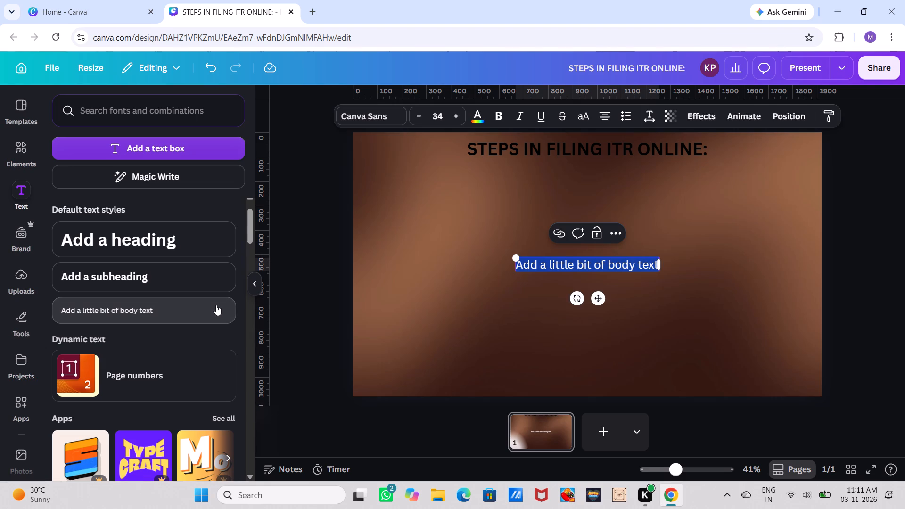
{"action": "key", "text": "Insert"}
{"action": "key", "text": "Delete"}
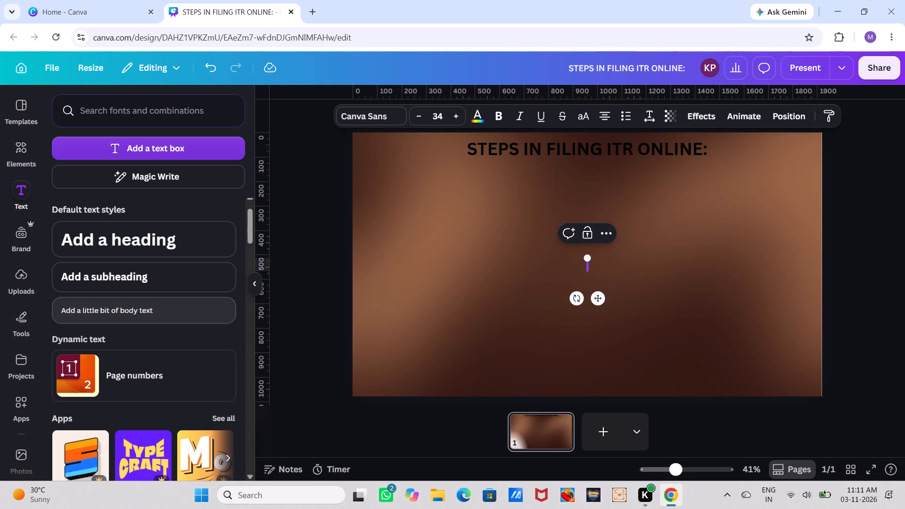
{"action": "type", "text": "STE"}
{"action": "type", "text": "P 1"}
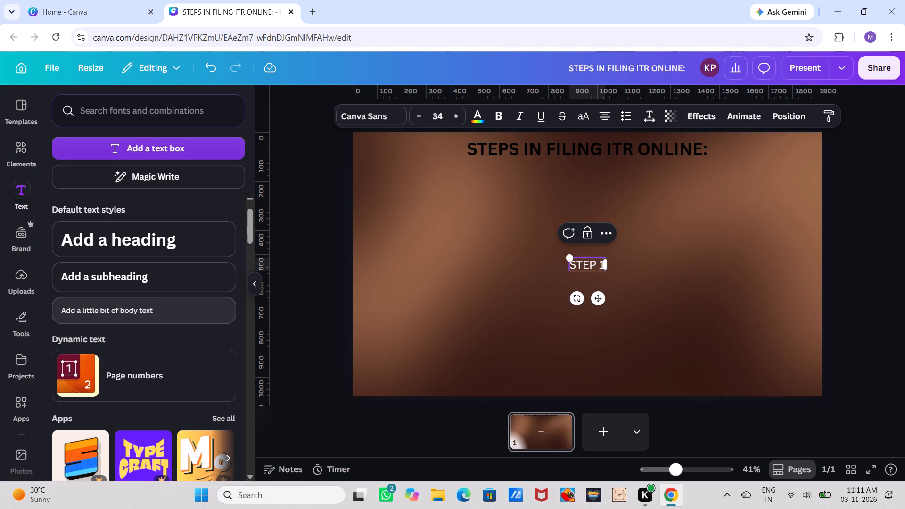
{"action": "type", "text": ": CALCULATION OF INCOME"}
{"action": "key", "text": "space"}
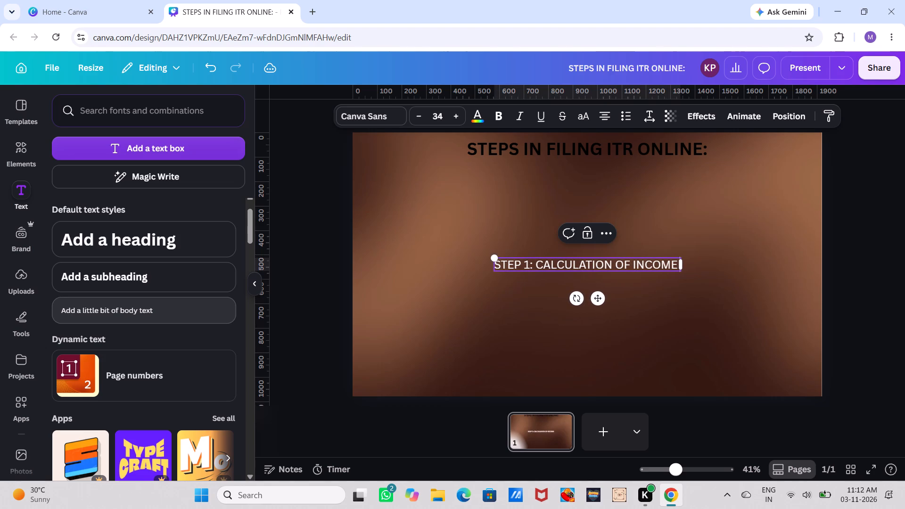
{"action": "type", "text": "AND TA"}
{"action": "key", "text": "x"}
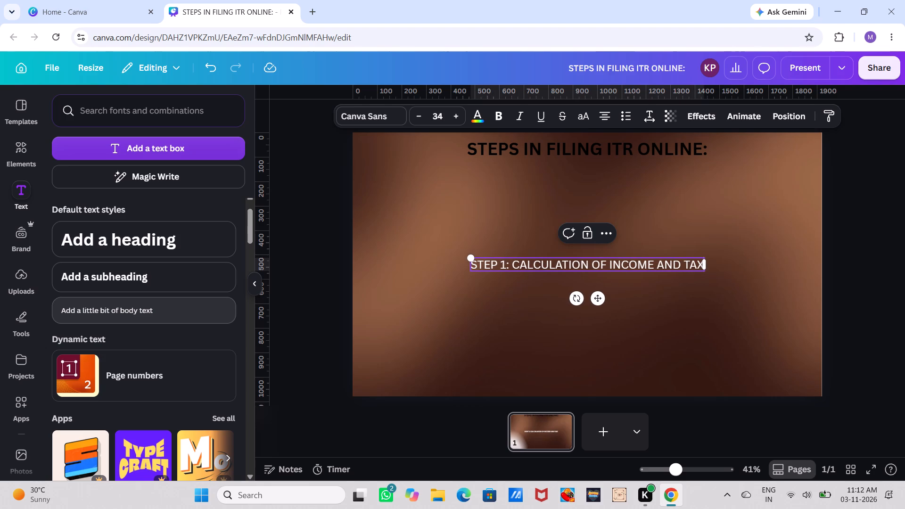
{"action": "key", "text": "shift+colon"}
On a new line below, write "The taxpayer will be required to calculate their income as per the income tax law provisions applicable".
{"action": "key", "text": "Return"}
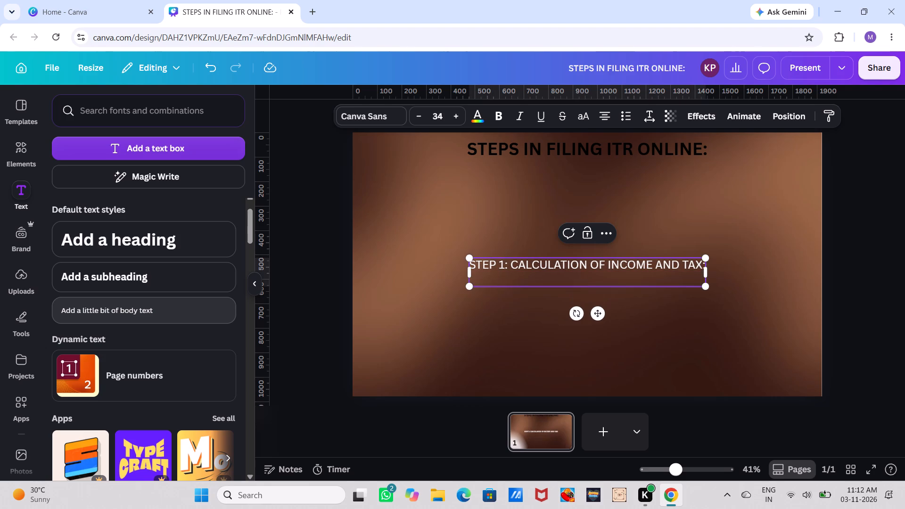
{"action": "type", "text": "The taxp"}
{"action": "type", "text": "ayer will be required"}
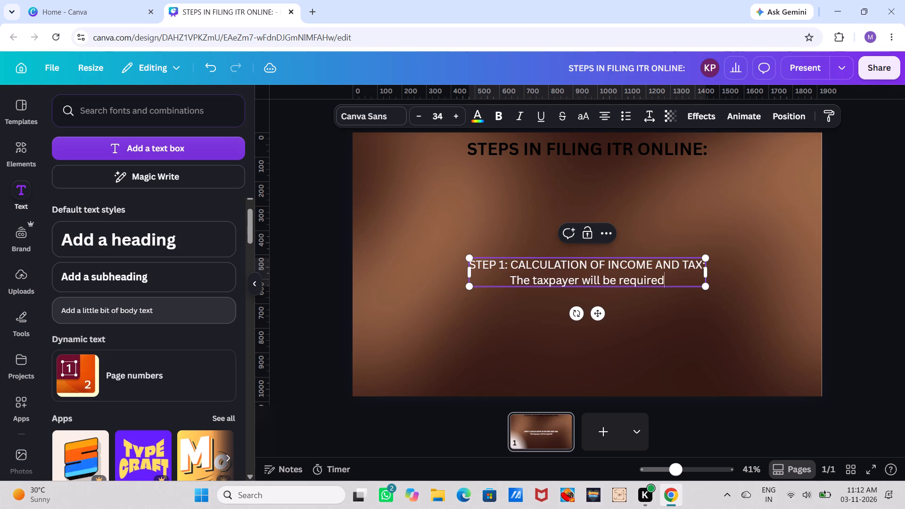
{"action": "key", "text": "space"}
{"action": "type", "text": "to calc"}
{"action": "type", "text": "ulat"}
{"action": "type", "text": "e their ic"}
{"action": "key", "text": "BackSpace"}
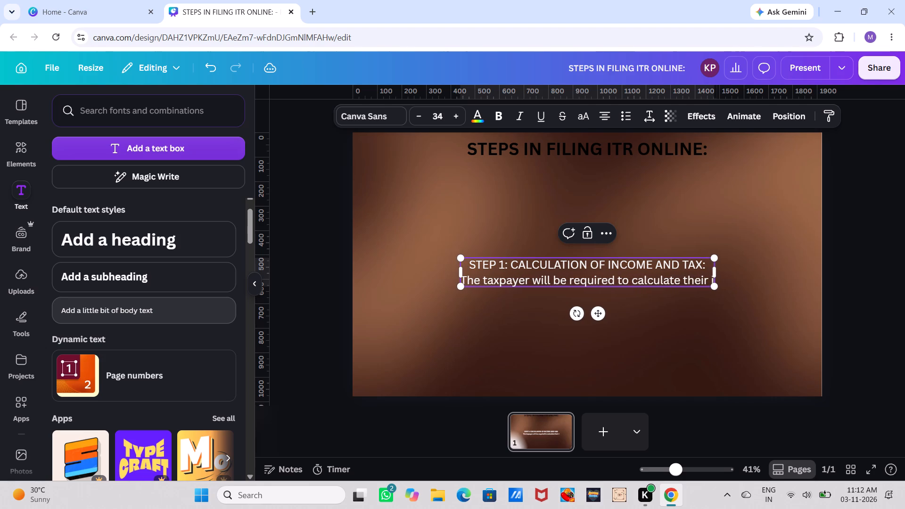
{"action": "type", "text": "ncome"}
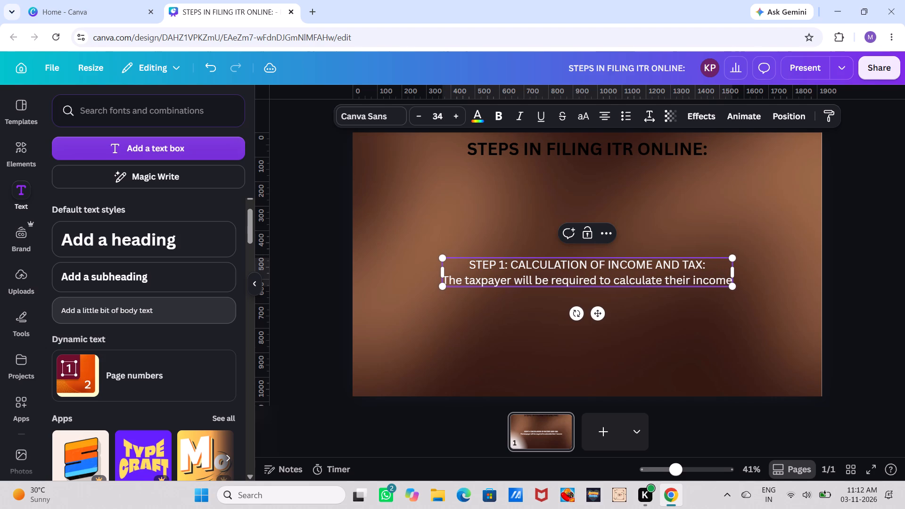
{"action": "key", "text": "space"}
{"action": "type", "text": "as per the o"}
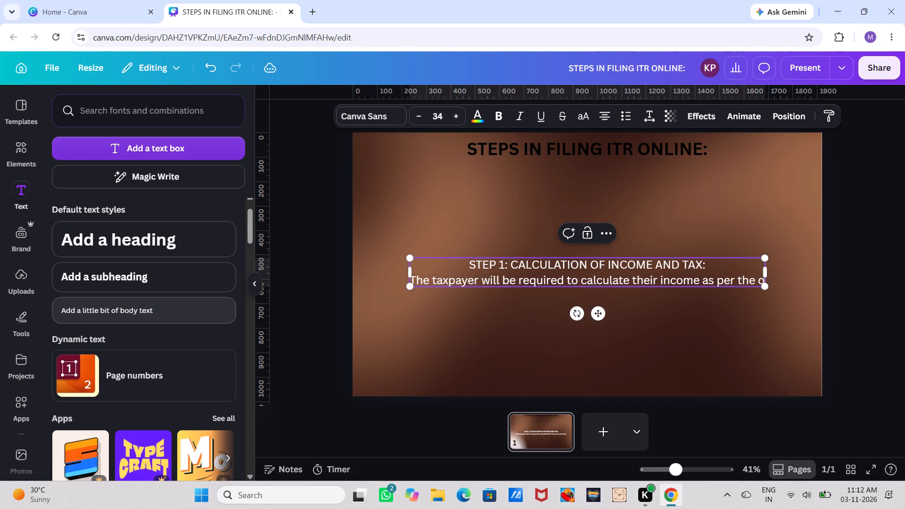
{"action": "key", "text": "BackSpace"}
{"action": "type", "text": "inome"}
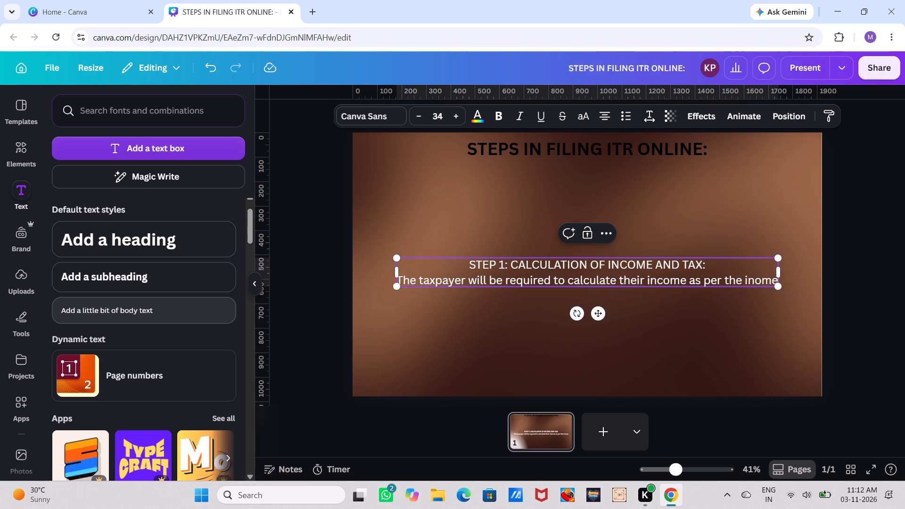
{"action": "key", "text": "BackSpace"}
{"action": "key", "text": "BackSpace"}
{"action": "key", "text": "BackSpace"}
{"action": "type", "text": "come"}
{"action": "key", "text": "space"}
{"action": "type", "text": "tax law provisions"}
{"action": "key", "text": "space"}
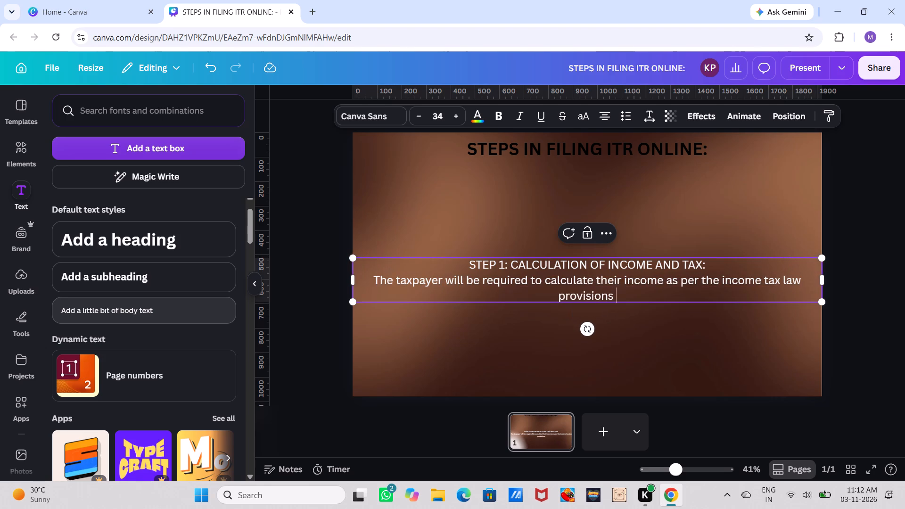
{"action": "type", "text": "applica"}
{"action": "type", "text": "ble"}
End that sentence with a full stop and continue with "The calculation should taken into account income from all sources".
{"action": "type", "text": ". The"}
{"action": "key", "text": "space"}
{"action": "type", "text": "calculatio"}
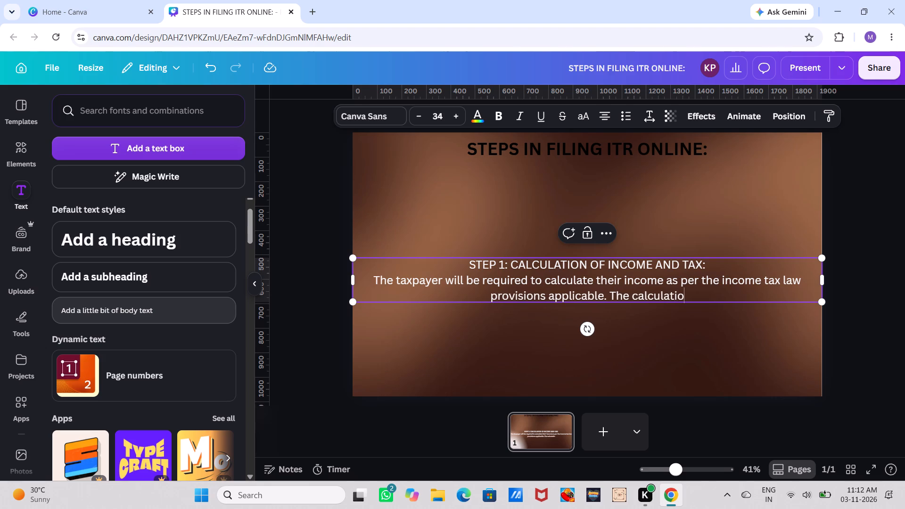
{"action": "type", "text": "n"}
{"action": "key", "text": "space"}
{"action": "type", "text": "should be"}
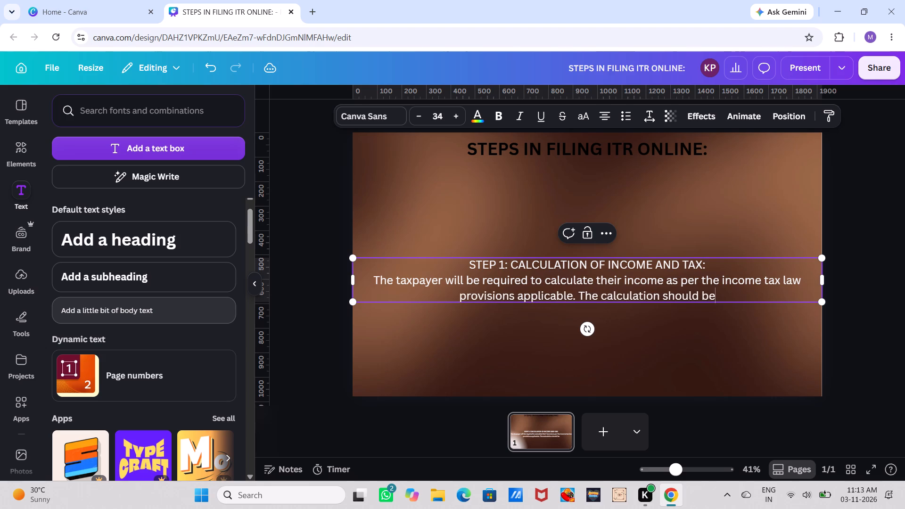
{"action": "key", "text": "space"}
{"action": "key", "text": "BackSpace"}
{"action": "key", "text": "BackSpace"}
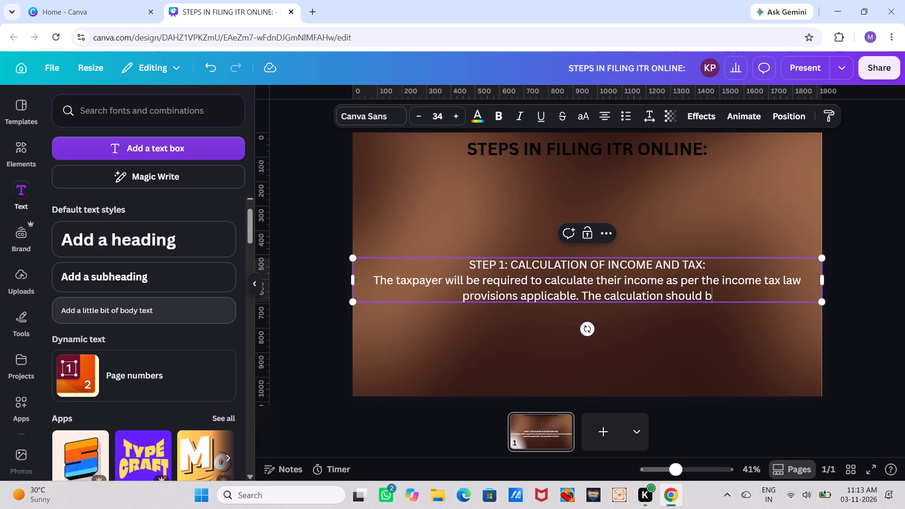
{"action": "key", "text": "BackSpace"}
{"action": "type", "text": "taken inti a"}
{"action": "key", "text": "BackSpace"}
{"action": "key", "text": "BackSpace"}
{"action": "key", "text": "BackSpace"}
{"action": "type", "text": "o account"}
{"action": "key", "text": "space"}
{"action": "type", "text": "income"}
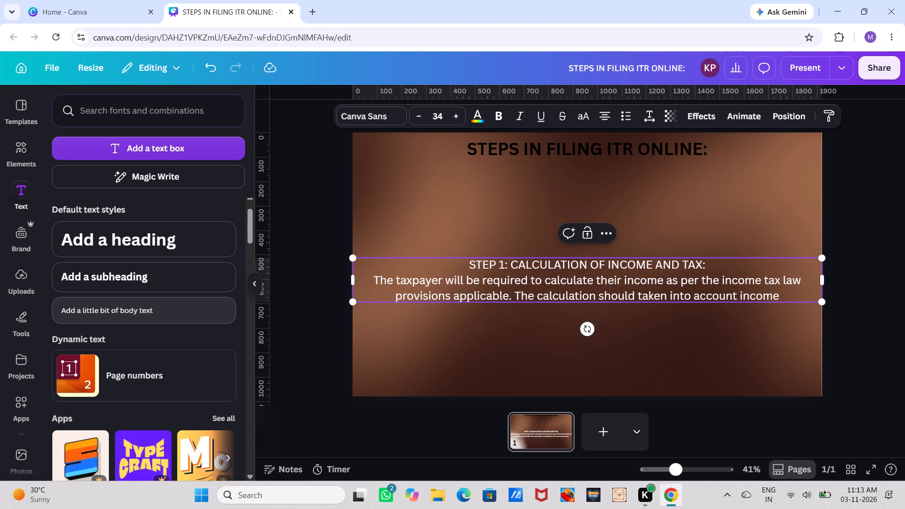
{"action": "key", "text": "space"}
{"action": "type", "text": "from all sources"}
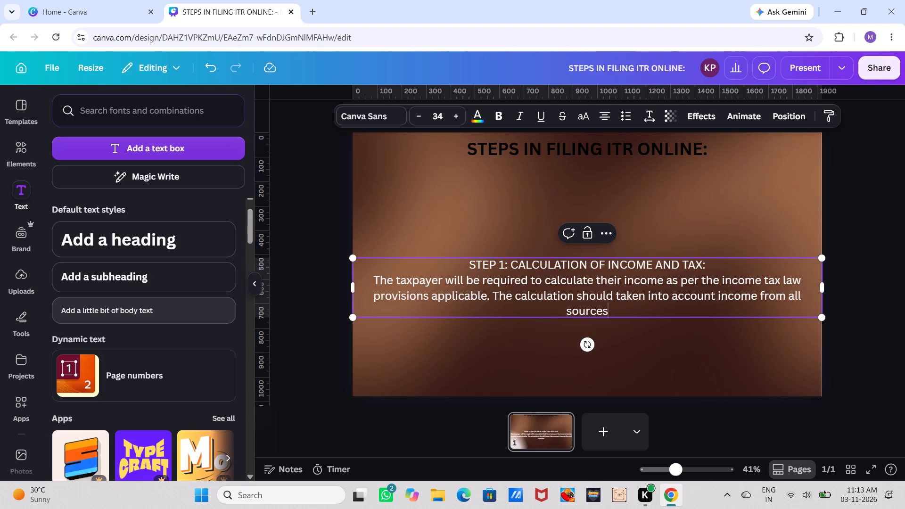
Continue the Step 1 sentence after "sources" with "such as salary, freelancing, interest from income".
{"action": "key", "text": "space"}
{"action": "type", "text": "s"}
{"action": "type", "text": "uch as salary"}
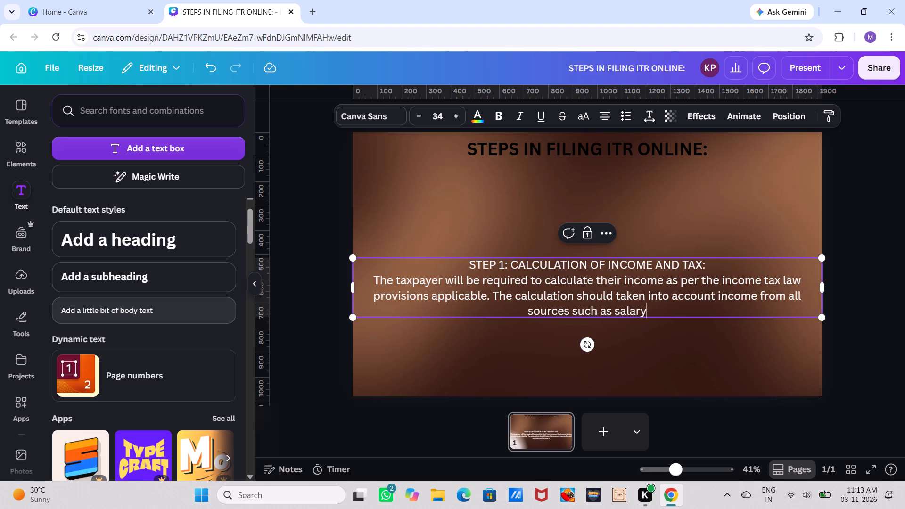
{"action": "type", "text": ", freelancing"}
{"action": "type", "text": ", interest"}
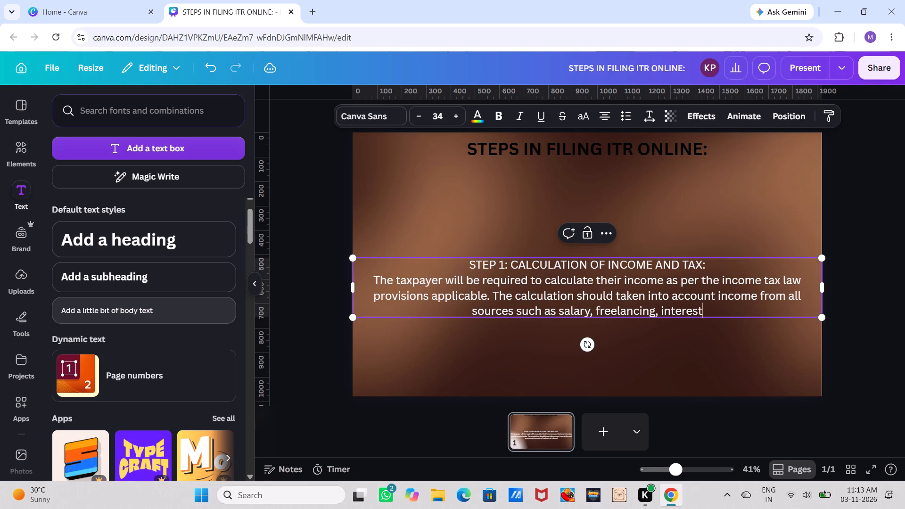
{"action": "key", "text": "space"}
{"action": "type", "text": "from income"}
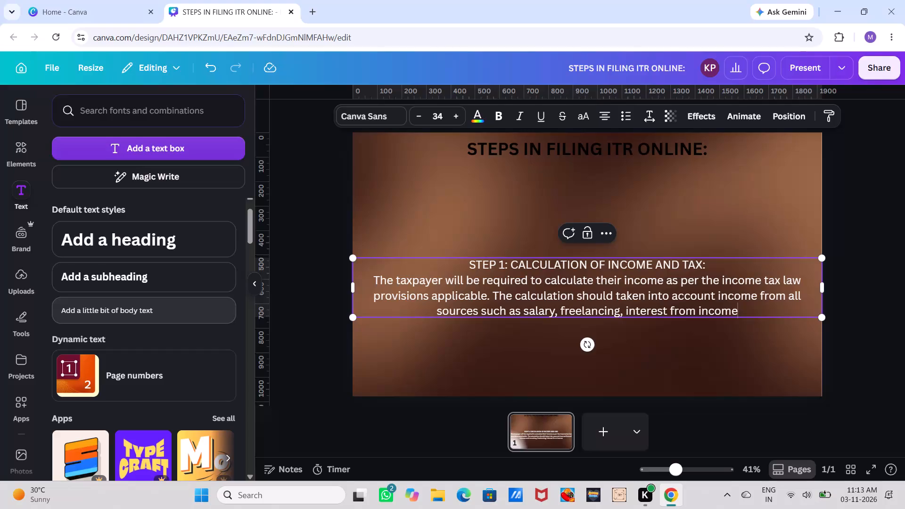
Finish the income list with ", etc." and begin a new sentence reading "The taxpayer can claim the deductions such as".
{"action": "type", "text": ", etc. The taxpayer"}
{"action": "key", "text": "space"}
{"action": "type", "text": "can claim"}
{"action": "key", "text": "space"}
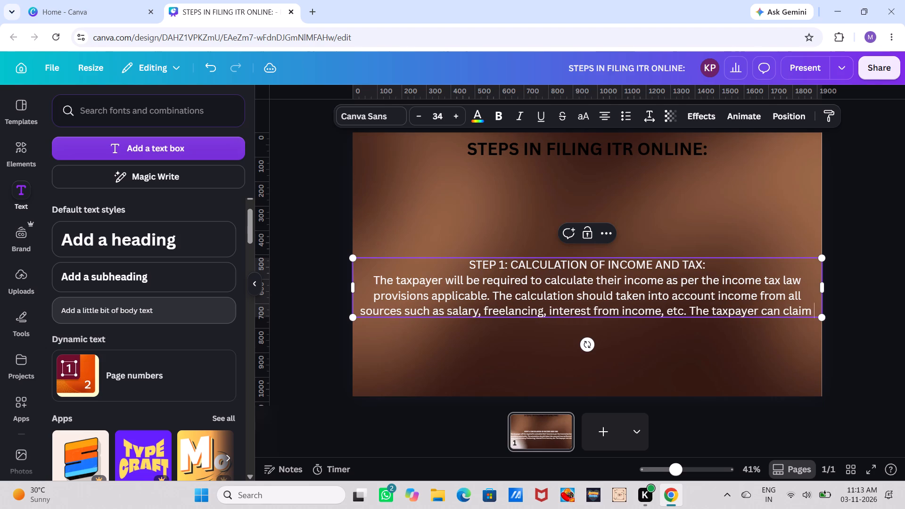
{"action": "type", "text": "the deduc"}
{"action": "type", "text": "tions"}
{"action": "key", "text": "space"}
{"action": "type", "text": "such as"}
{"action": "key", "text": "space"}
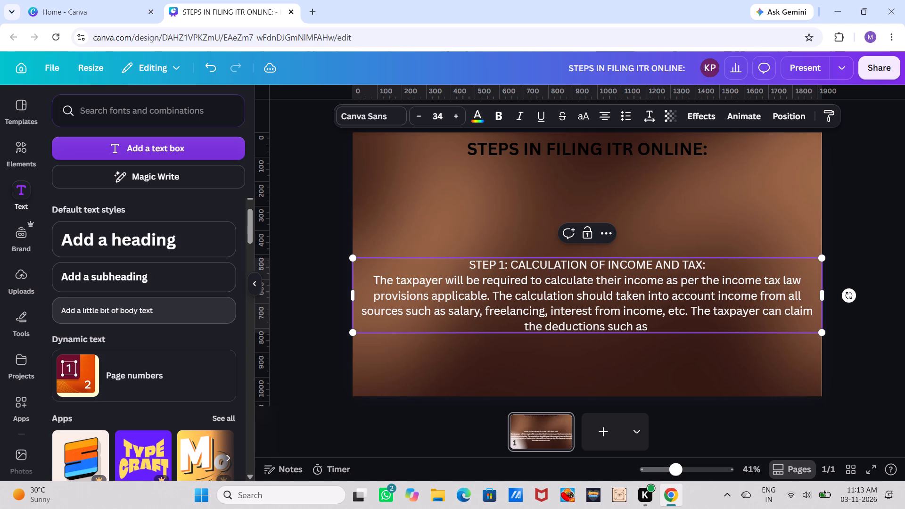
Continue the deductions sentence with "tax-saving investments under section 80C and so on".
{"action": "type", "text": "tax-saving nvest"}
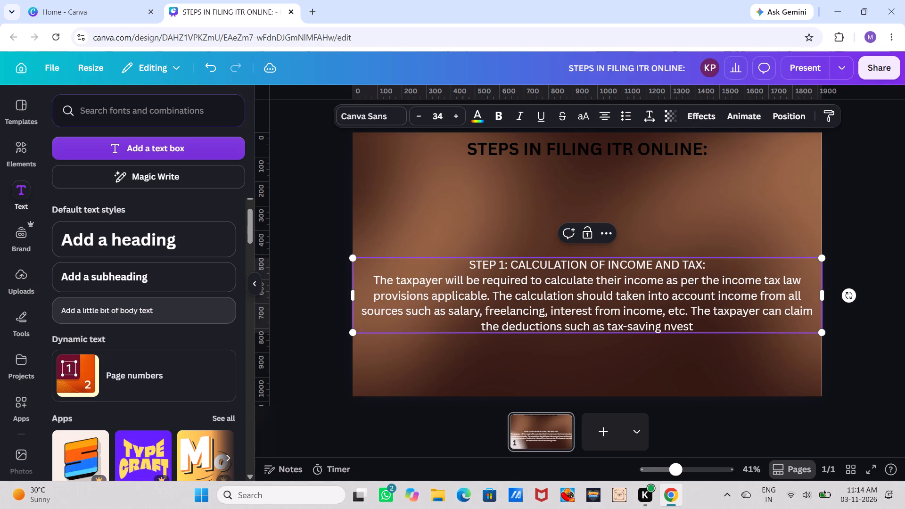
{"action": "key", "text": "BackSpace"}
{"action": "key", "text": "BackSpace"}
{"action": "key", "text": "BackSpace"}
{"action": "key", "text": "BackSpace"}
{"action": "key", "text": "BackSpace"}
{"action": "type", "text": "investments under section"}
{"action": "key", "text": "space"}
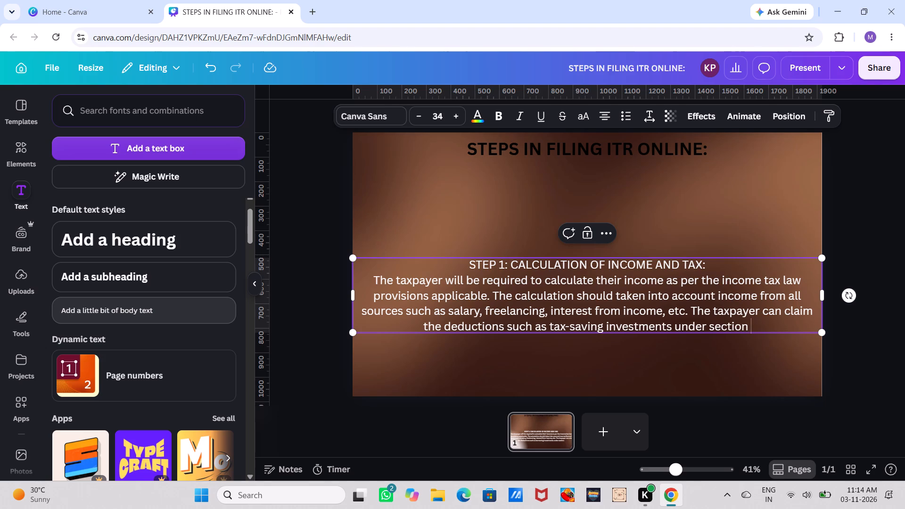
{"action": "type", "text": "80"}
{"action": "type", "text": "C and so on"}
End the deductions sentence with a full stop and add "Also, a taxpayer should take into account credit for TDS".
{"action": "type", "text": ". Also, a a"}
{"action": "key", "text": "BackSpace"}
{"action": "type", "text": "tax"}
{"action": "type", "text": "payer should take"}
{"action": "key", "text": "space"}
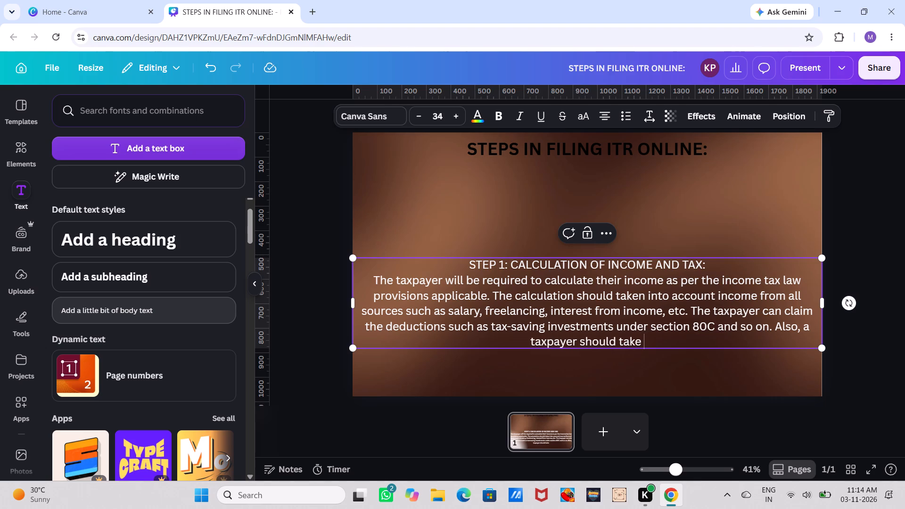
{"action": "type", "text": "into account"}
{"action": "key", "text": "space"}
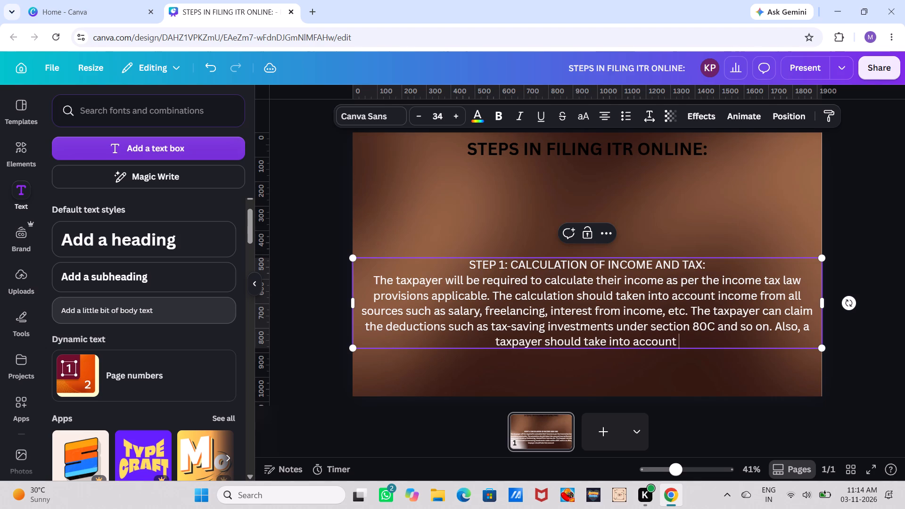
{"action": "type", "text": "credit"}
{"action": "key", "text": "space"}
{"action": "type", "text": "for"}
{"action": "key", "text": "space"}
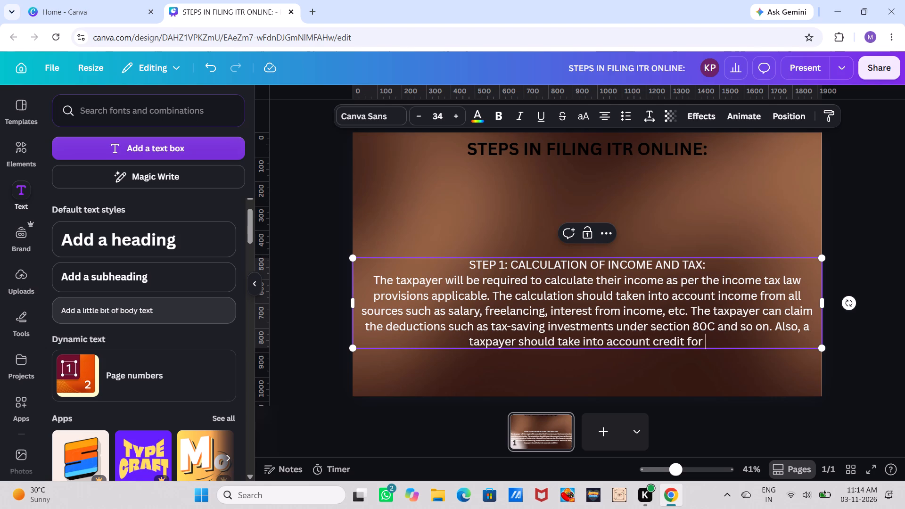
{"action": "type", "text": "TDC"}
{"action": "key", "text": "shift+BackSpace"}
{"action": "type", "text": "S"}
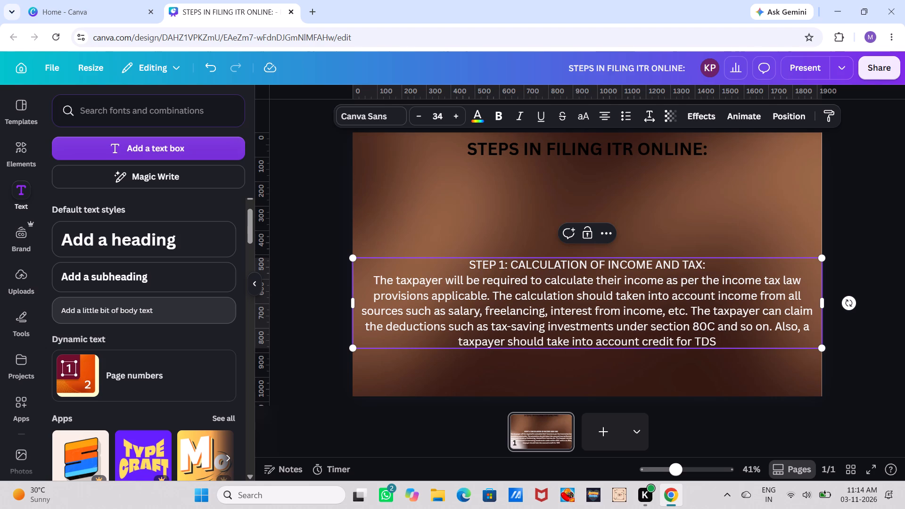
Complete the Step 1 paragraph with "or any advance tax paid by them.".
{"action": "key", "text": "space"}
{"action": "type", "text": "or"}
{"action": "key", "text": "space"}
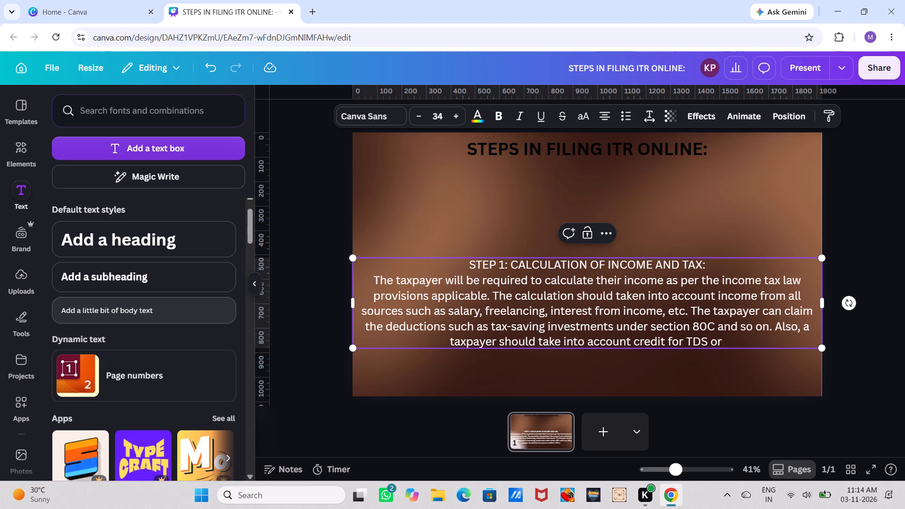
{"action": "type", "text": "any advance"}
{"action": "key", "text": "space"}
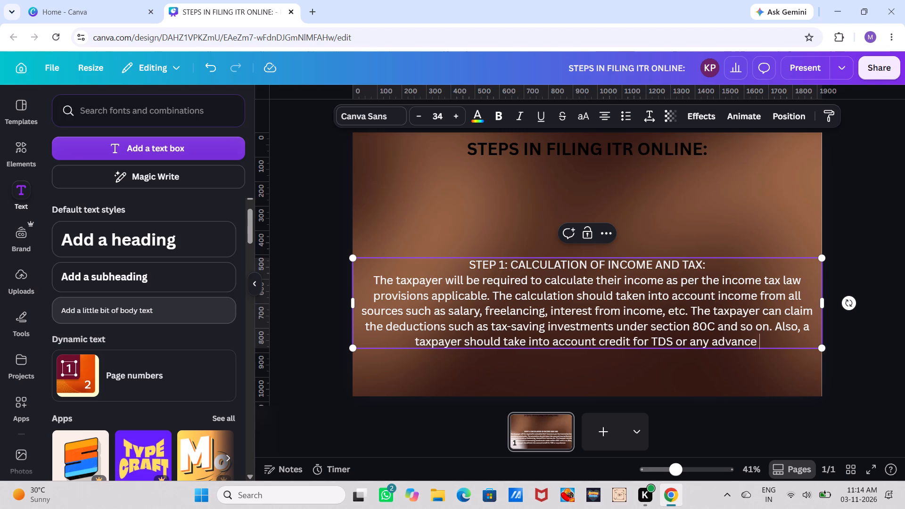
{"action": "type", "text": "tax"}
{"action": "key", "text": "space"}
{"action": "type", "text": "pai"}
{"action": "key", "text": "space"}
{"action": "key", "text": "BackSpace"}
{"action": "key", "text": "d"}
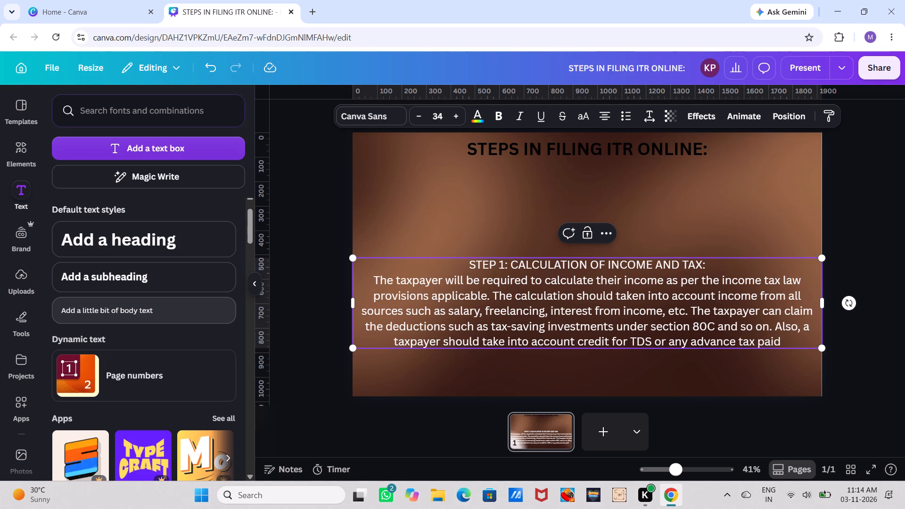
{"action": "key", "text": "space"}
{"action": "type", "text": "by th"}
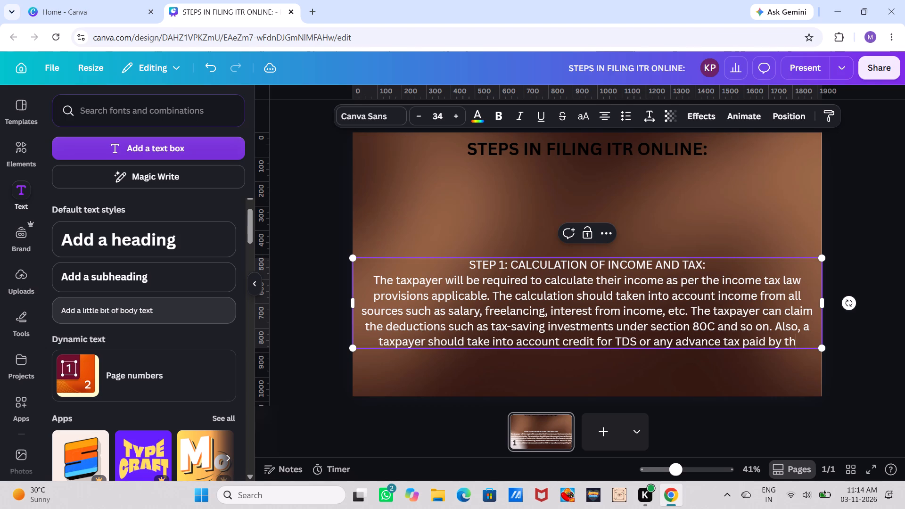
{"action": "type", "text": "em."}
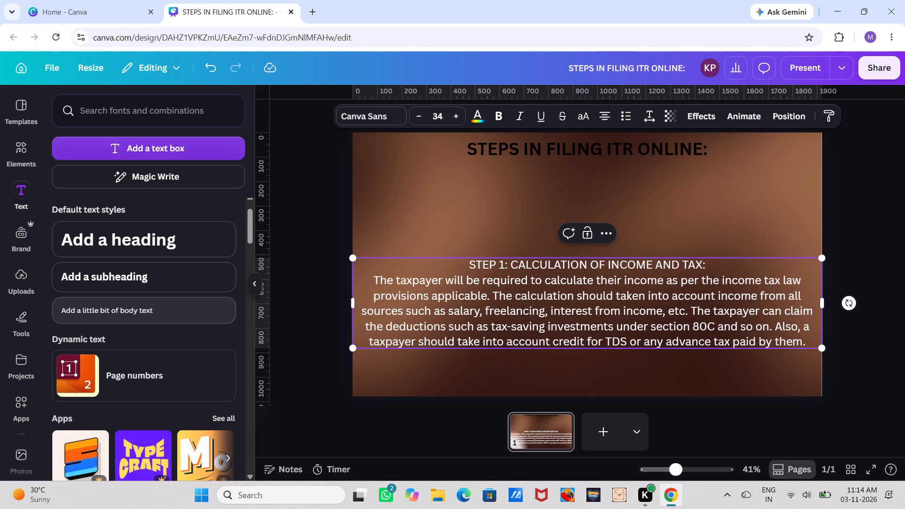
On a new line below the Step 1 paragraph, write the heading text "STEP 2: TAX DEDUCTED AT SOURCE (TDS)".
{"action": "key", "text": "Return"}
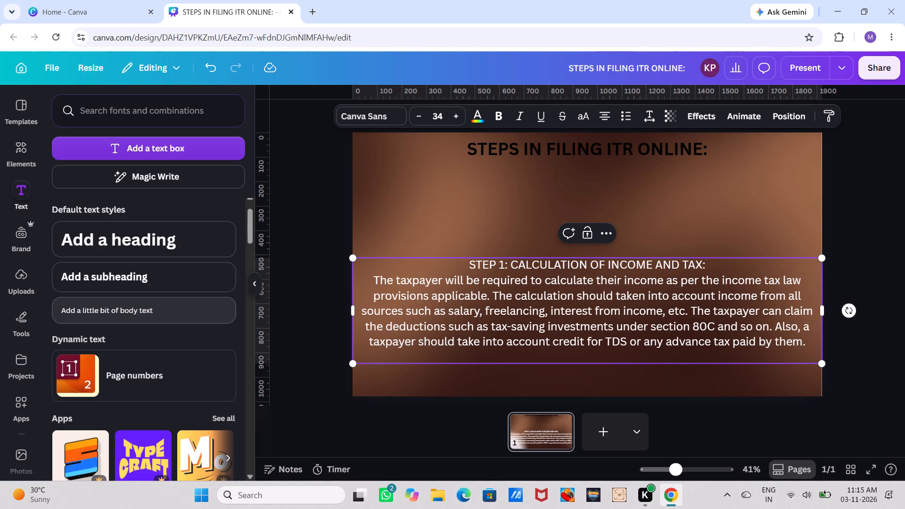
{"action": "type", "text": "STEP"}
{"action": "key", "text": "space"}
{"action": "key", "text": "2"}
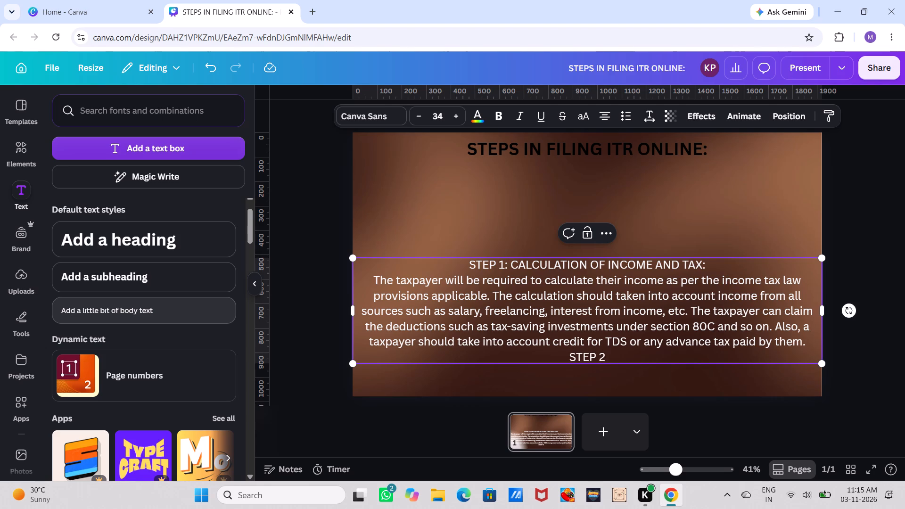
{"action": "type", "text": ":"}
{"action": "key", "text": "space"}
{"action": "type", "text": "tA"}
{"action": "key", "text": "BackSpace"}
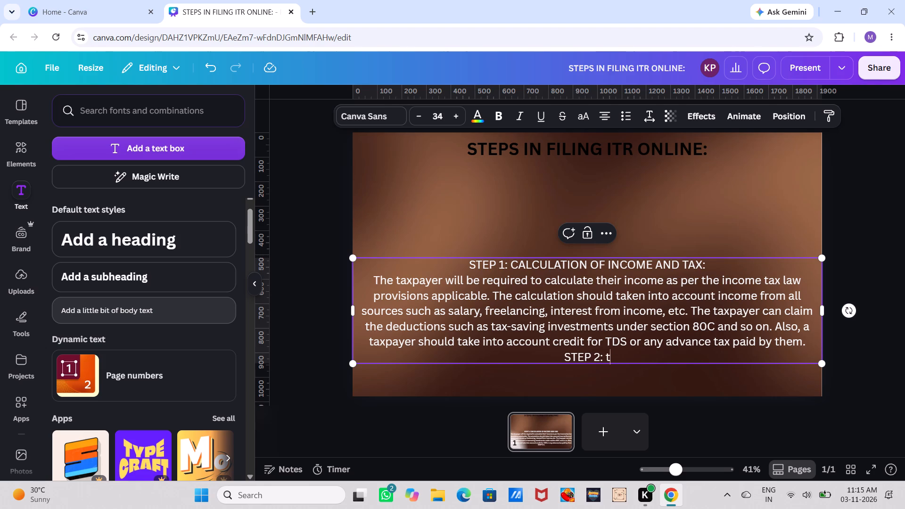
{"action": "key", "text": "BackSpace"}
{"action": "type", "text": "TAX DEDUCTE"}
{"action": "type", "text": "D"}
{"action": "key", "text": "space"}
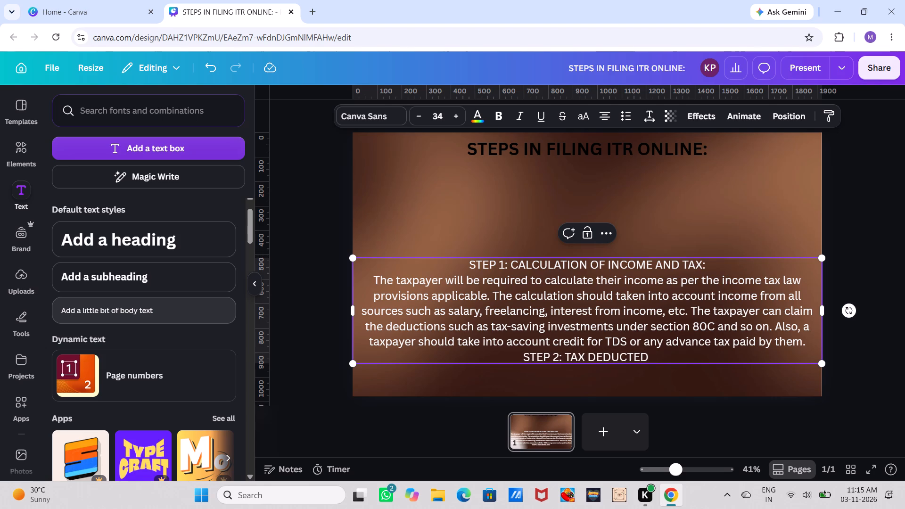
{"action": "type", "text": "AT SOURCE Z"}
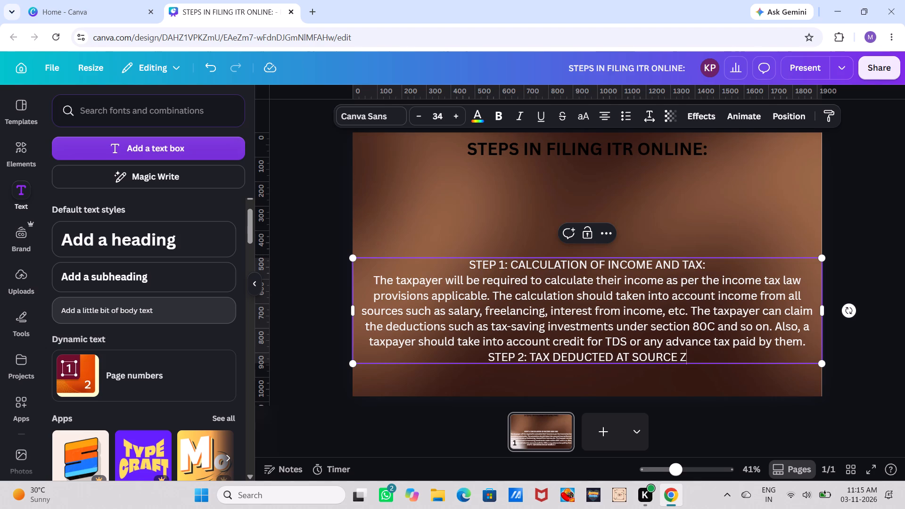
{"action": "key", "text": "BackSpace"}
{"action": "type", "text": "(tds"}
{"action": "key", "text": "BackSpace"}
{"action": "key", "text": "BackSpace"}
{"action": "key", "text": "BackSpace"}
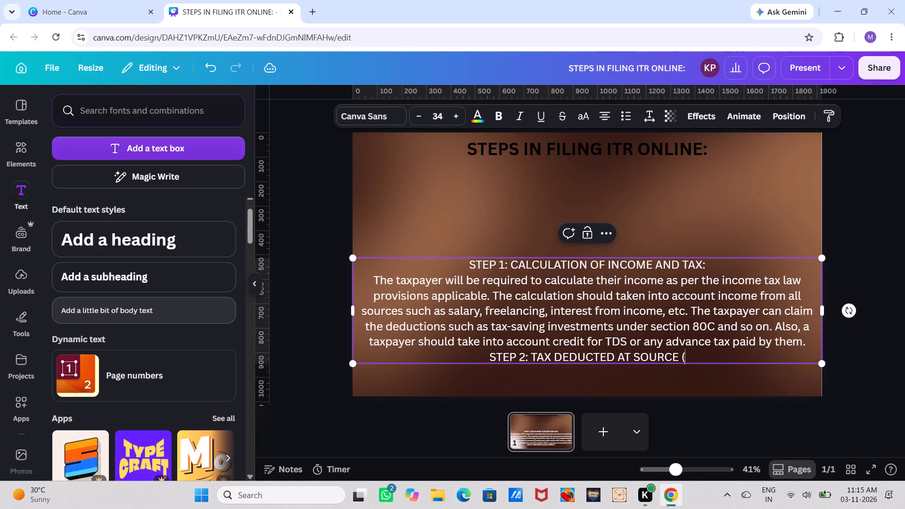
{"action": "type", "text": "TDS"}
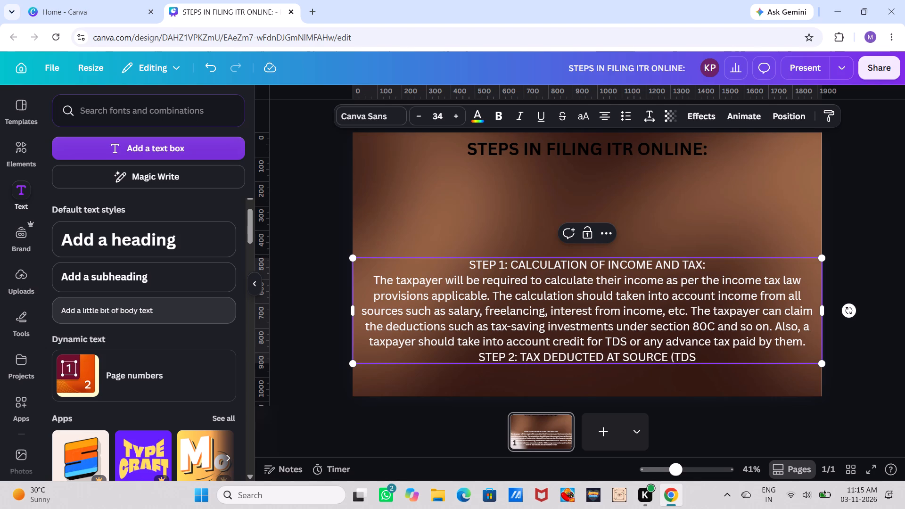
{"action": "type", "text": ")"}
Complete the Step 2 heading with "CEERTIFICATE AND FORM 26AS:".
{"action": "key", "text": "space"}
{"action": "type", "text": "CEERTIFIC"}
{"action": "type", "text": "ATE AND FORM"}
{"action": "key", "text": "space"}
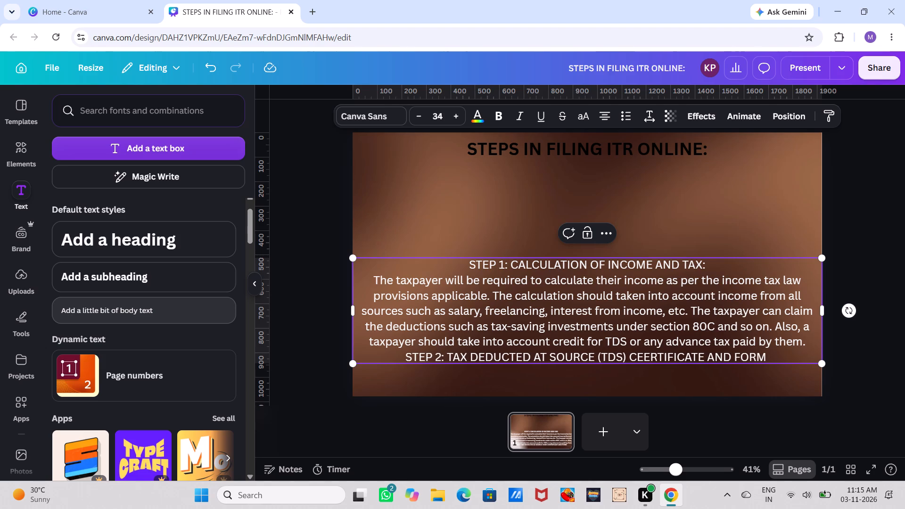
{"action": "key", "text": "2"}
{"action": "type", "text": "6AS"}
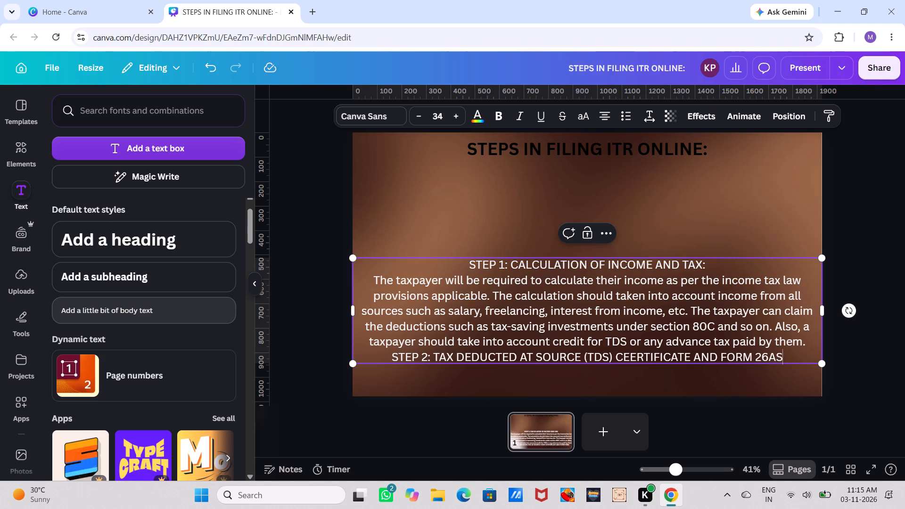
{"action": "key", "text": "shift+colon"}
On a new line below the Step 2 heading, begin the paragraph with "The taxpayer should summarise his".
{"action": "key", "text": "Return"}
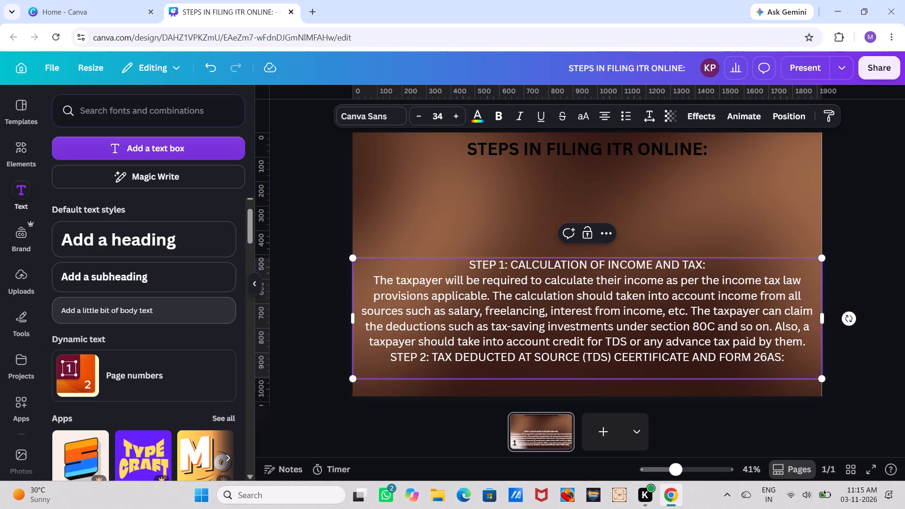
{"action": "key", "text": "shift+t"}
{"action": "key", "text": "BackSpace"}
{"action": "type", "text": "The"}
{"action": "key", "text": "space"}
{"action": "type", "text": "taxpayer should sum"}
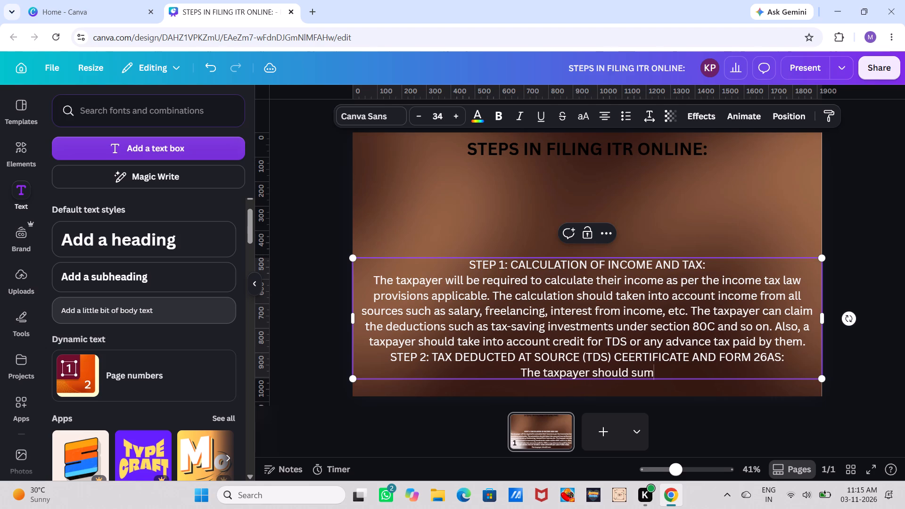
{"action": "type", "text": "mar"}
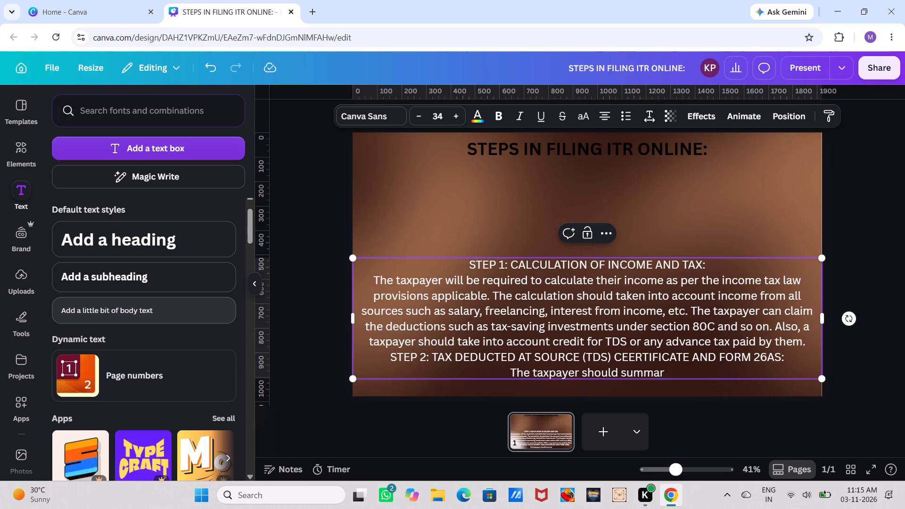
{"action": "type", "text": "ise hs i"}
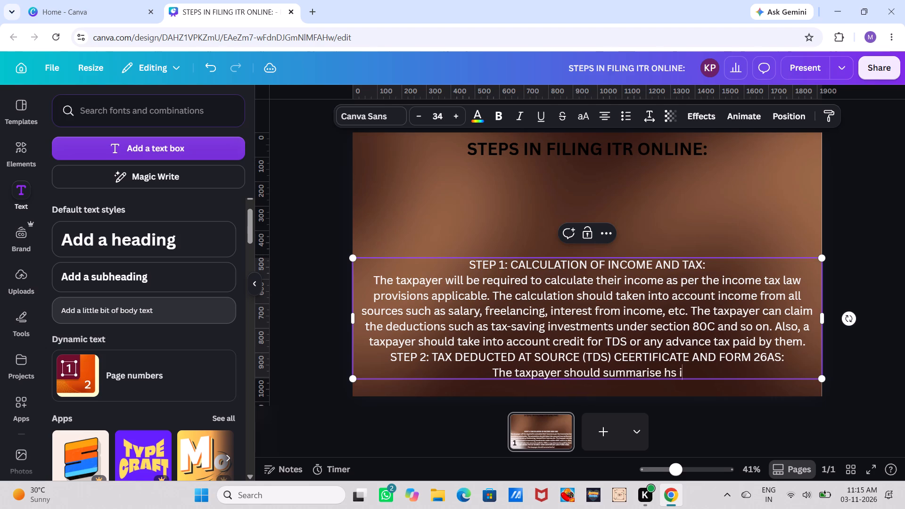
{"action": "key", "text": "BackSpace"}
{"action": "key", "text": "BackSpace"}
{"action": "key", "text": "BackSpace"}
{"action": "type", "text": "is"}
{"action": "key", "text": "space"}
Complete the sentence with "TDS amount from TDS certificates received by him for all the 4 quarters of the financial year.".
{"action": "type", "text": "TDS amount from T"}
{"action": "key", "text": "shift+d"}
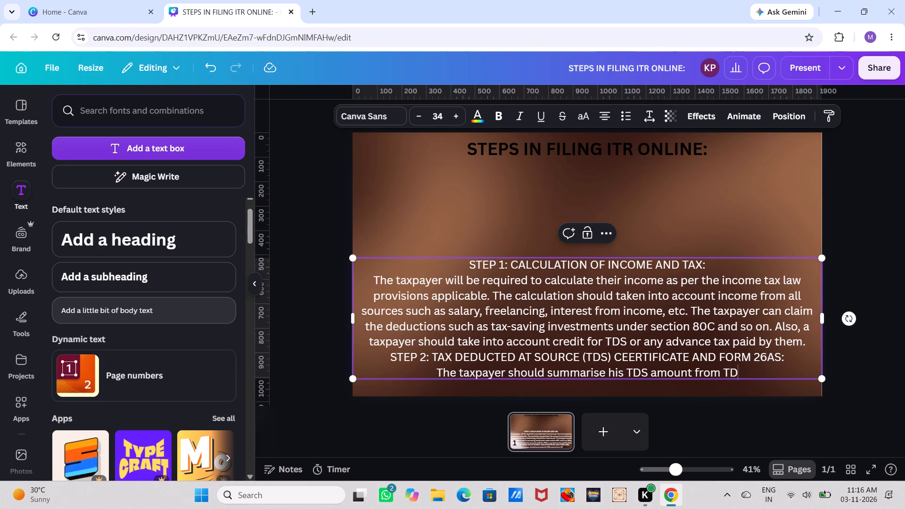
{"action": "type", "text": "S certificates received by him"}
{"action": "key", "text": "space"}
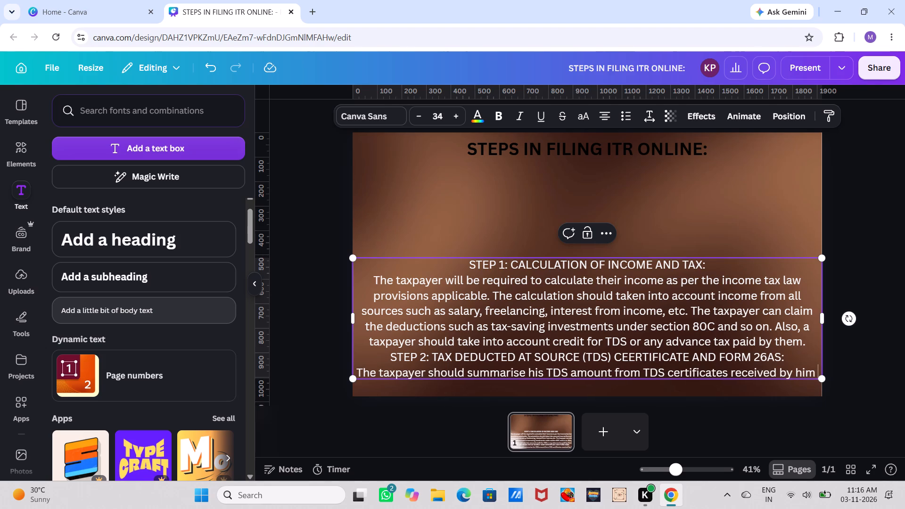
{"action": "type", "text": "for"}
{"action": "key", "text": "space"}
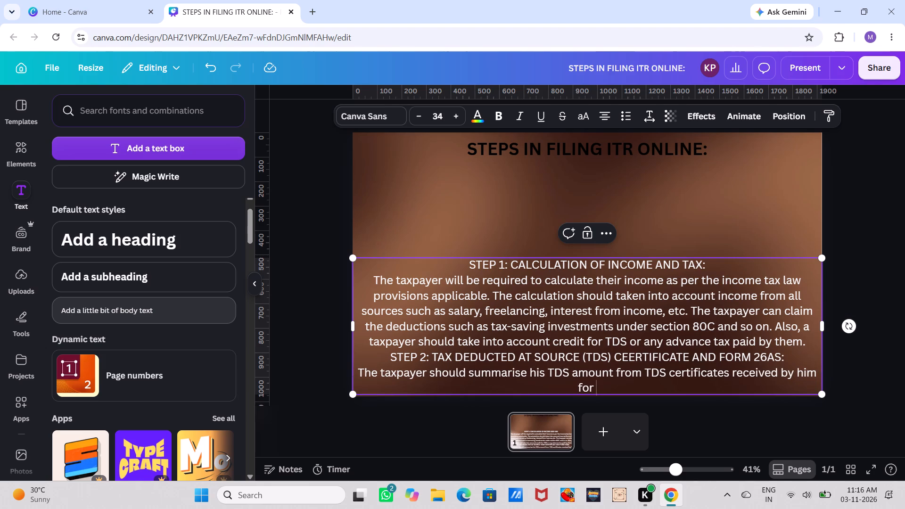
{"action": "type", "text": "all the 4 quarters"}
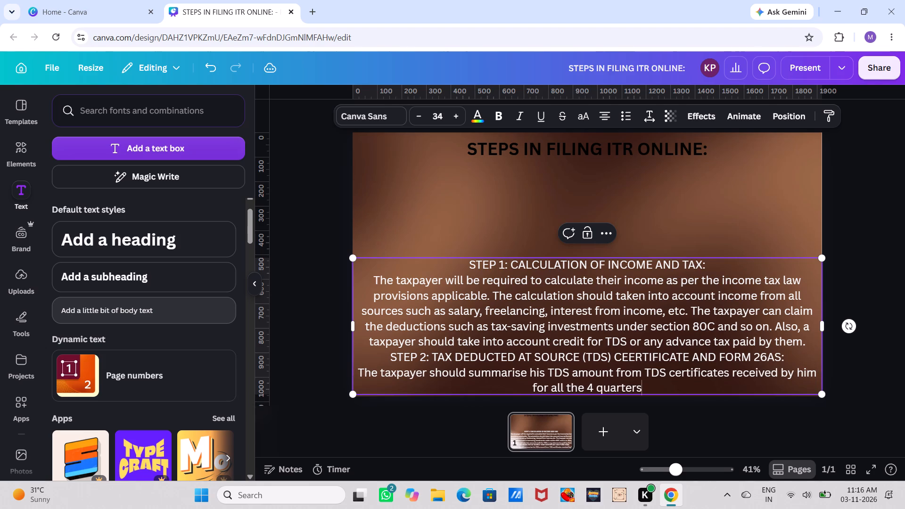
{"action": "key", "text": "space"}
{"action": "type", "text": "of the fian"}
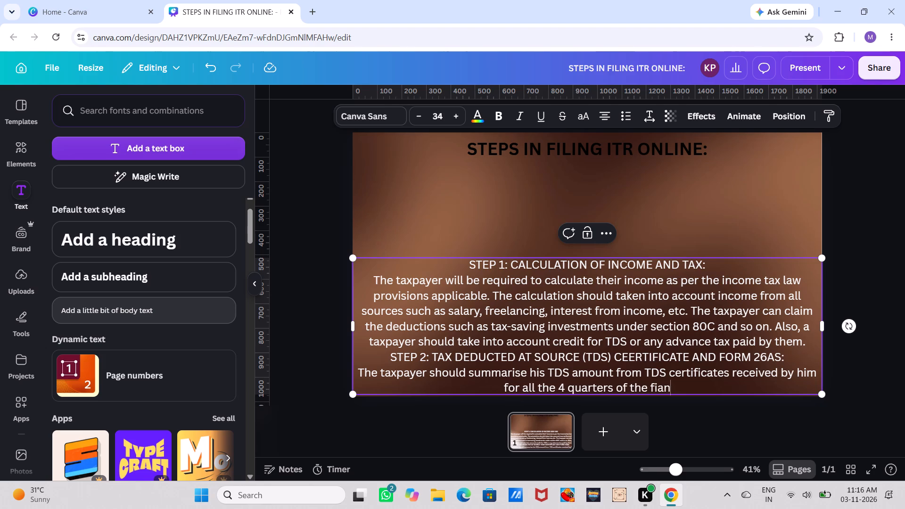
{"action": "key", "text": "BackSpace"}
{"action": "key", "text": "BackSpace"}
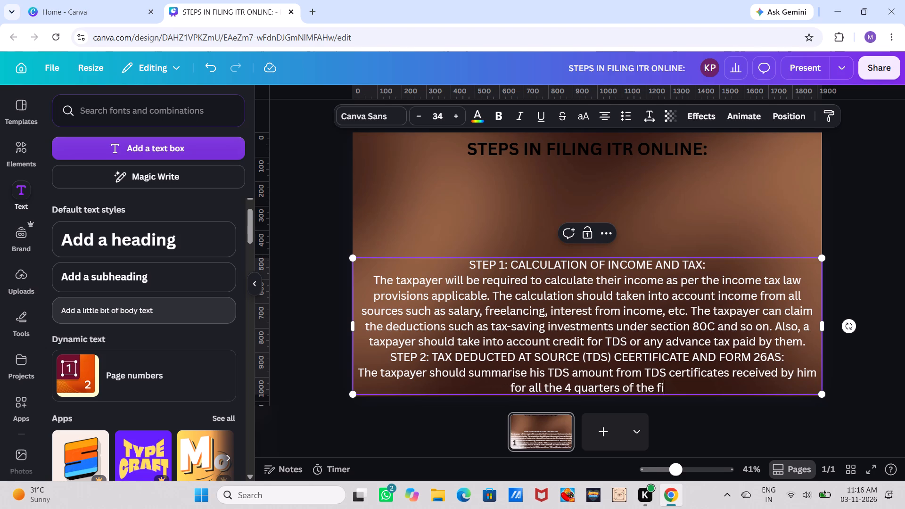
{"action": "type", "text": "nancial year"}
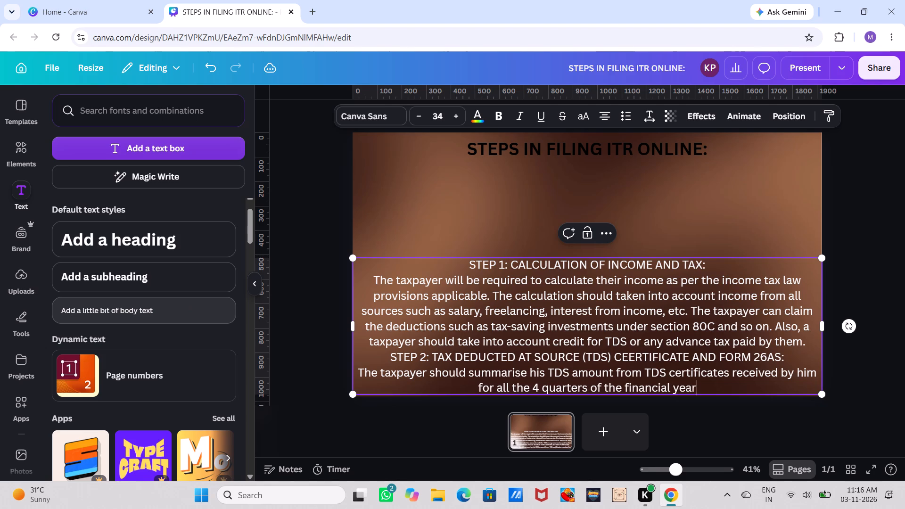
{"action": "type", "text": "."}
{"action": "key", "text": "space"}
Start the second sentence of the Step 2 paragraph with "Form 26AS helps the taxpayer with the".
{"action": "key", "text": "shift+f"}
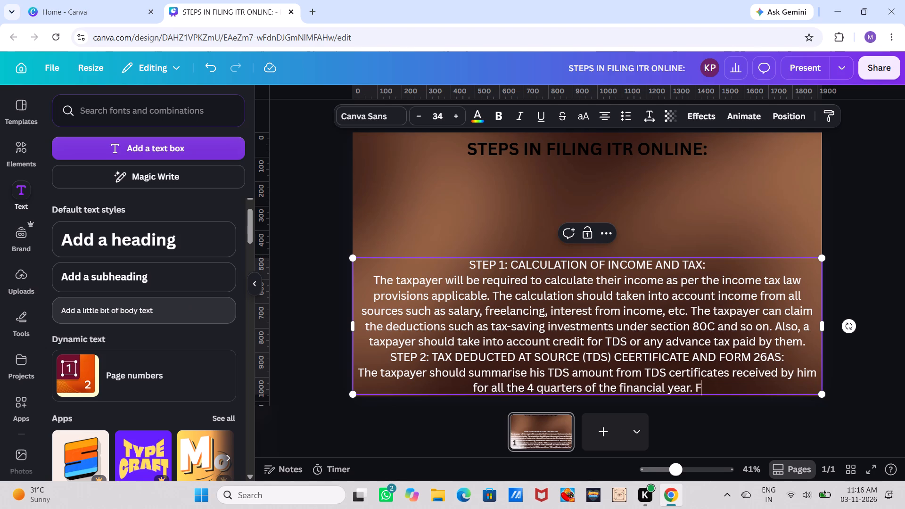
{"action": "type", "text": "orm"}
{"action": "key", "text": "space"}
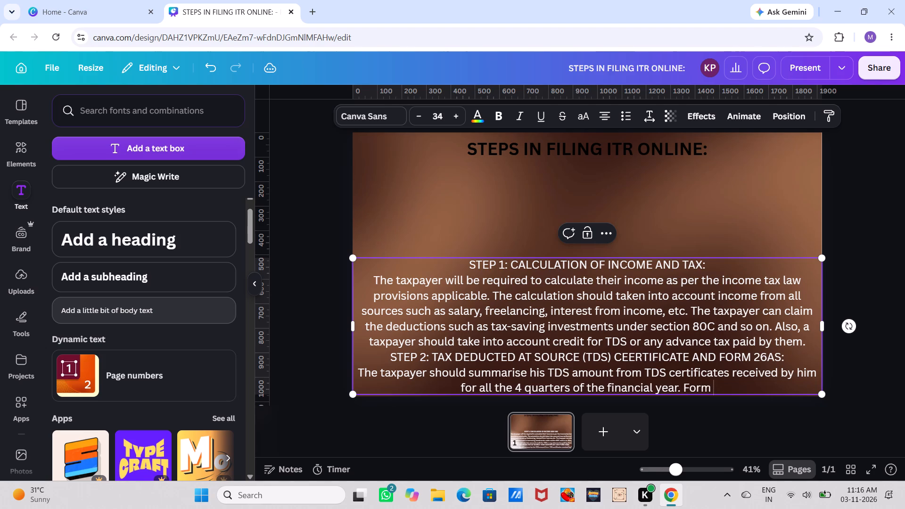
{"action": "key", "text": "2"}
{"action": "key", "text": "6"}
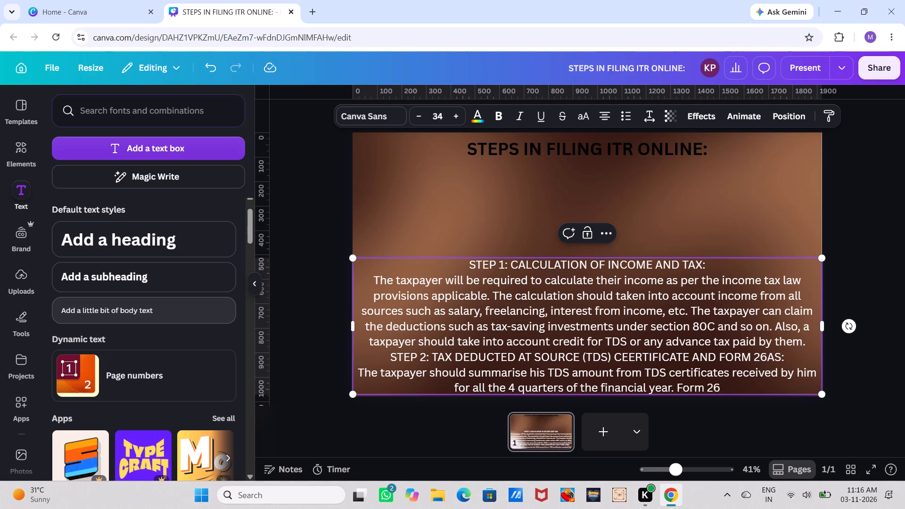
{"action": "type", "text": "AS"}
{"action": "key", "text": "space"}
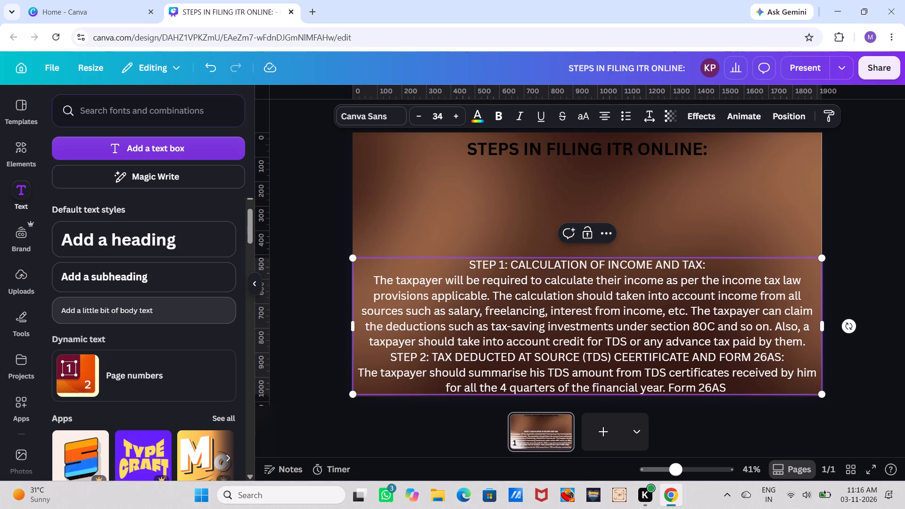
{"action": "type", "text": "helps the taxpayer to="}
{"action": "key", "text": "BackSpace"}
{"action": "key", "text": "BackSpace"}
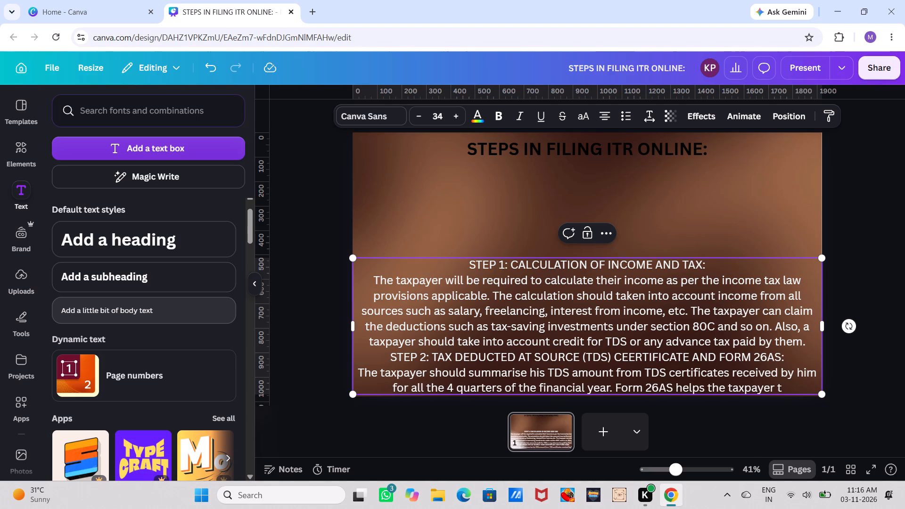
{"action": "key", "text": "BackSpace"}
{"action": "type", "text": "with the"}
{"action": "key", "text": "space"}
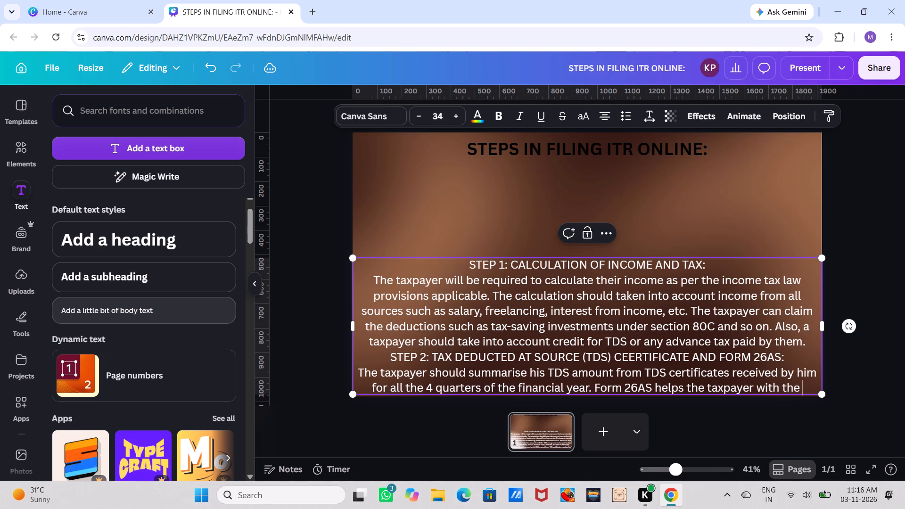
Finish the Form 26AS sentence with "summary of the TDS and tax paid during the financial year.".
{"action": "type", "text": "summary"}
{"action": "key", "text": "space"}
{"action": "type", "text": "of the"}
{"action": "key", "text": "space"}
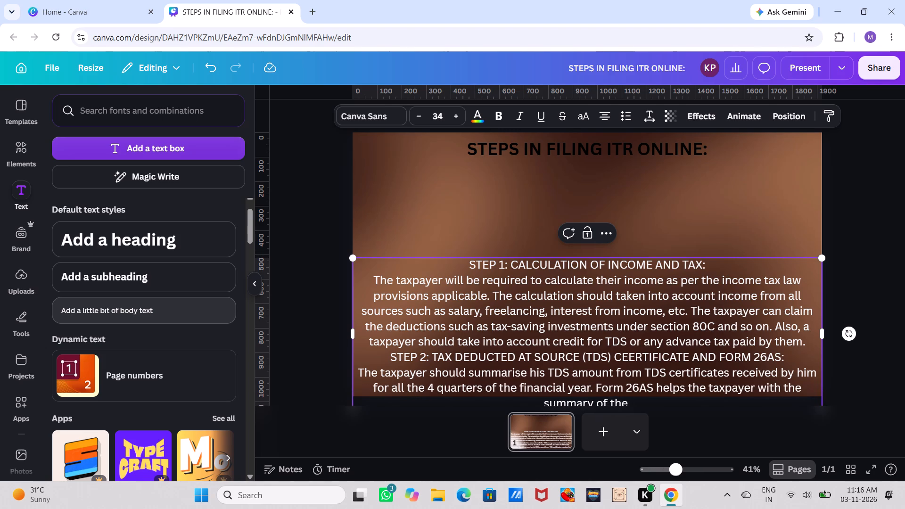
{"action": "key", "text": "shift+t"}
{"action": "type", "text": "DS and ta"}
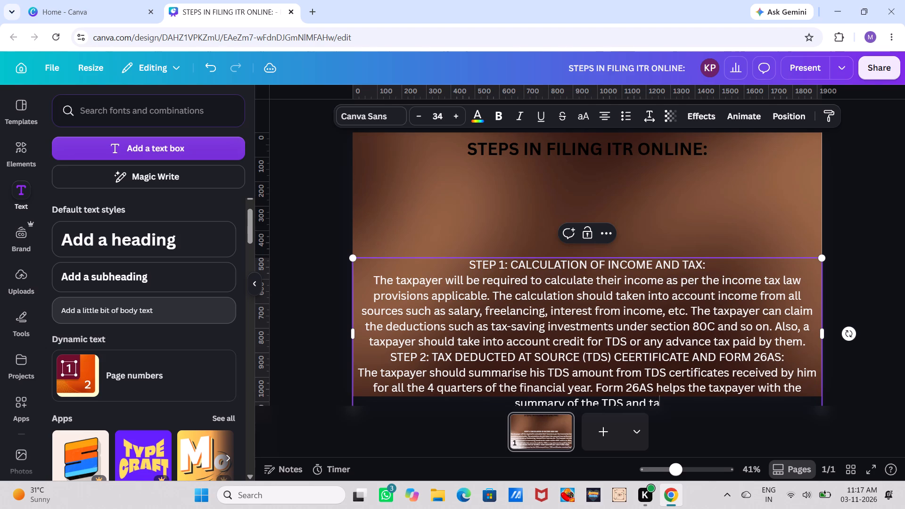
{"action": "key", "text": "space"}
{"action": "key", "text": "BackSpace"}
{"action": "type", "text": "x"}
{"action": "key", "text": "space"}
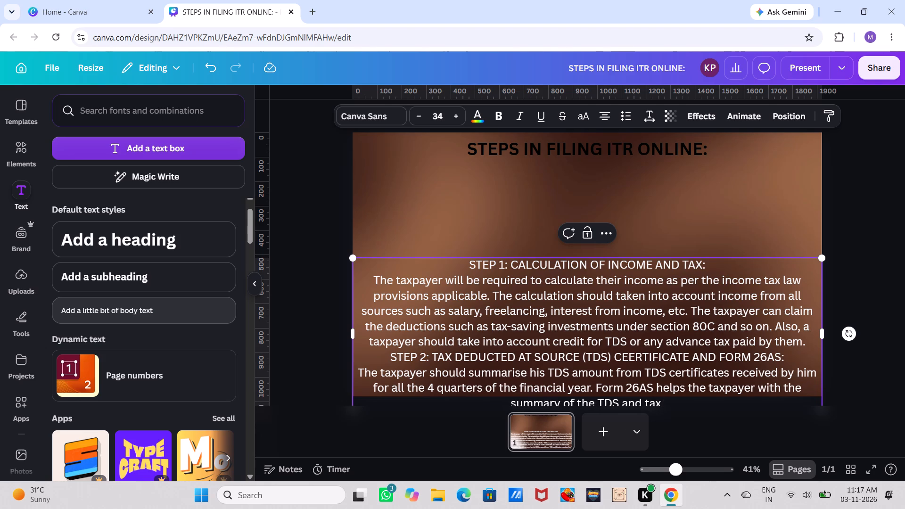
{"action": "type", "text": "paid"}
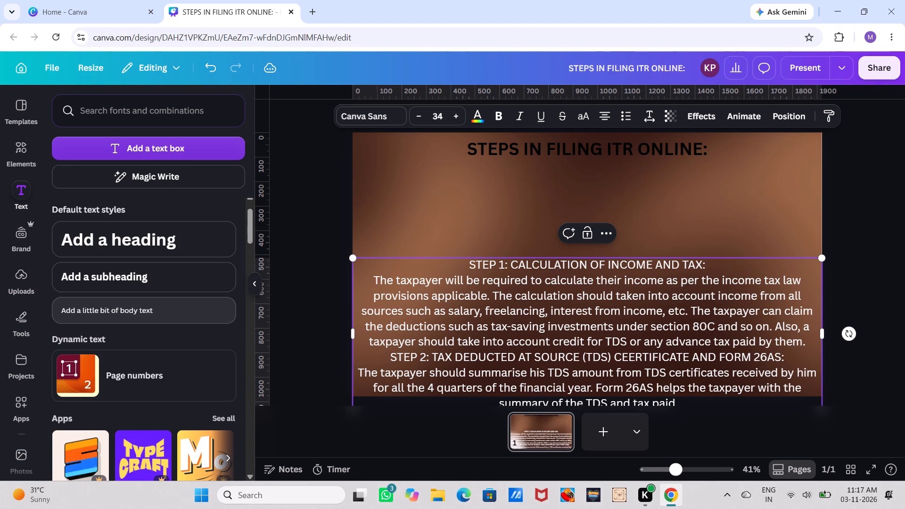
{"action": "key", "text": "space"}
{"action": "type", "text": "during"}
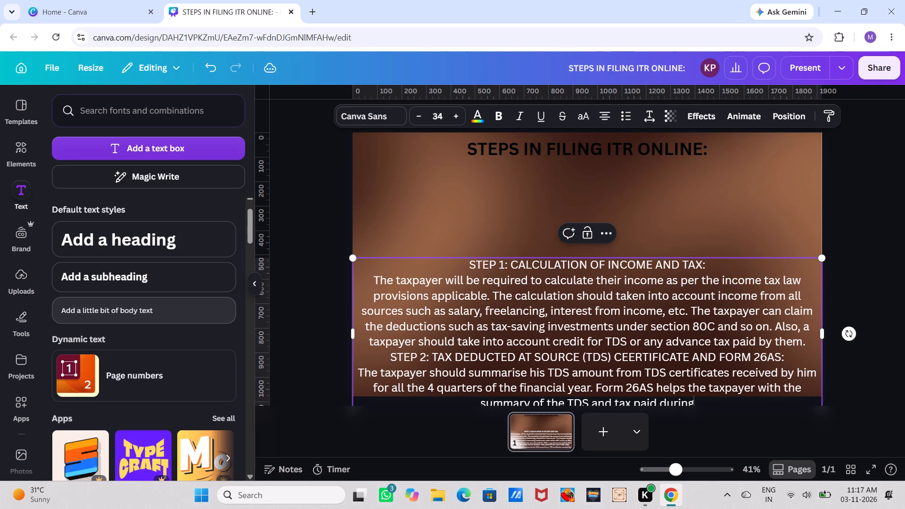
{"action": "key", "text": "space"}
{"action": "type", "text": "the financial year."}
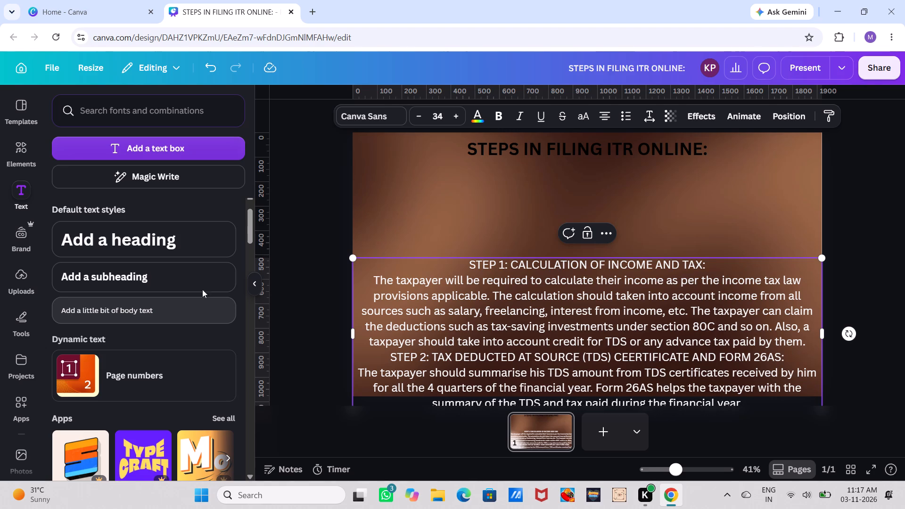
Move the body text box up so it sits just below the slide title, keeping it horizontally centred.
{"action": "left_click", "coordinate": [627, 257]}
{"action": "left_click", "coordinate": [617, 299]}
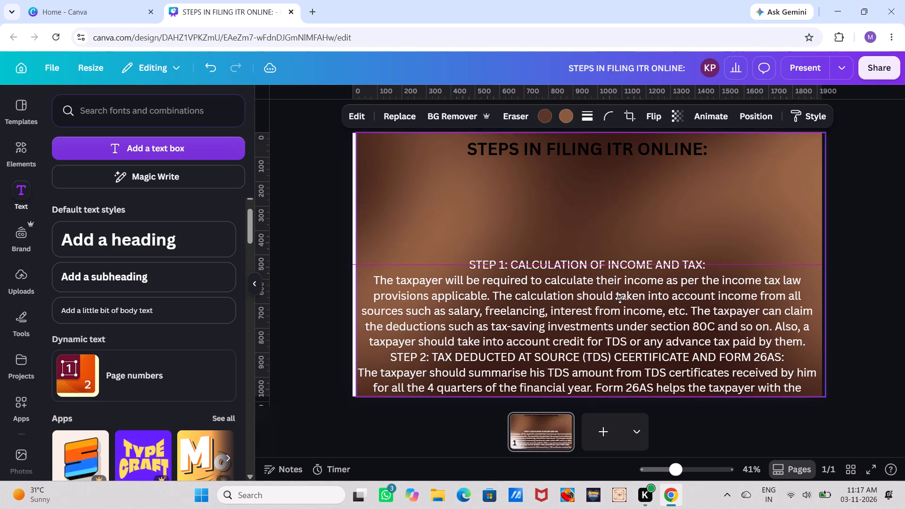
{"action": "left_click", "coordinate": [622, 289]}
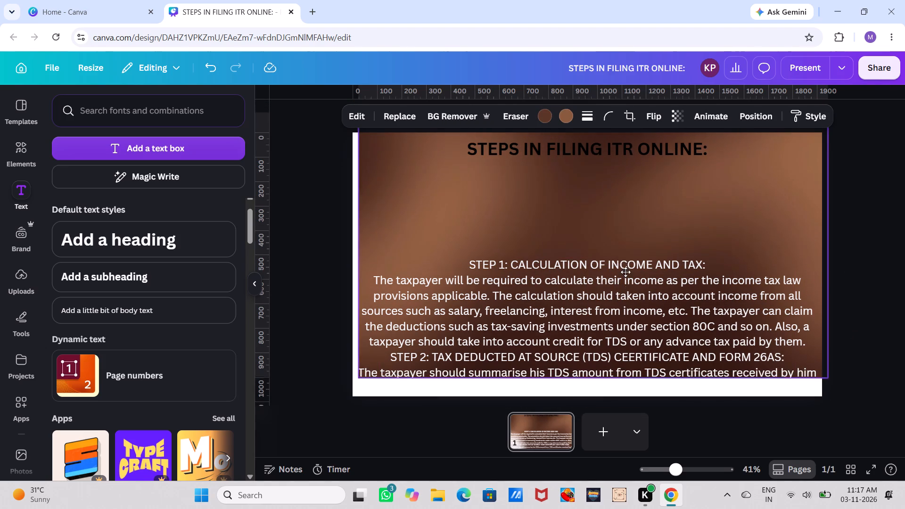
{"action": "left_click", "coordinate": [614, 296]}
{"action": "left_click_drag", "start_coordinate": [614, 296], "coordinate": [615, 283]}
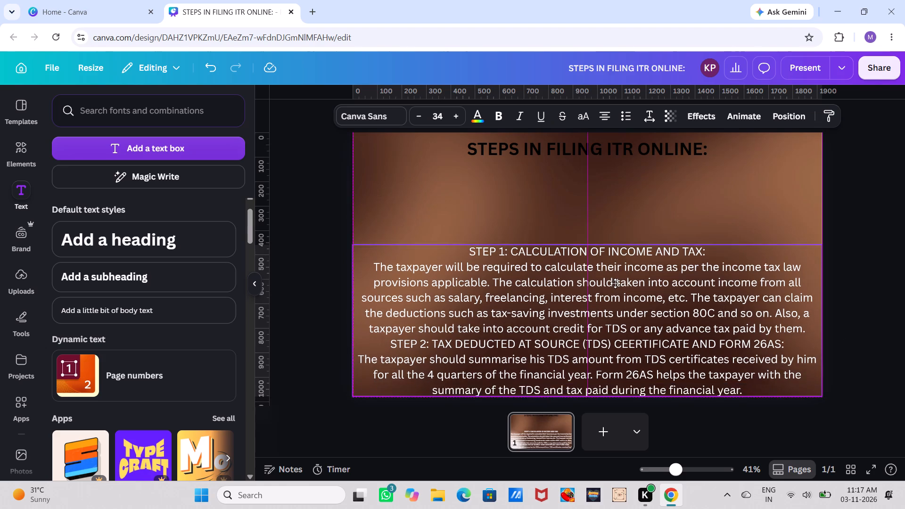
{"action": "left_click_drag", "start_coordinate": [615, 283], "coordinate": [614, 207]}
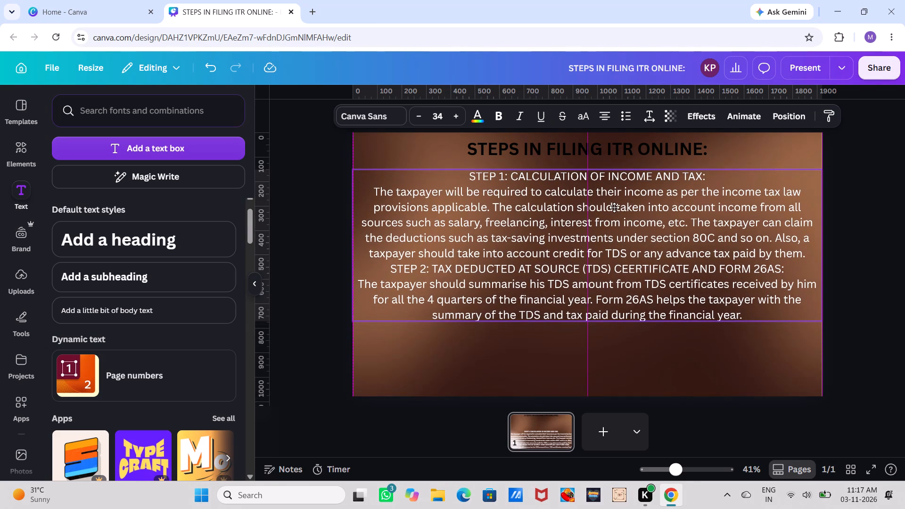
{"action": "left_click_drag", "start_coordinate": [614, 207], "coordinate": [613, 206]}
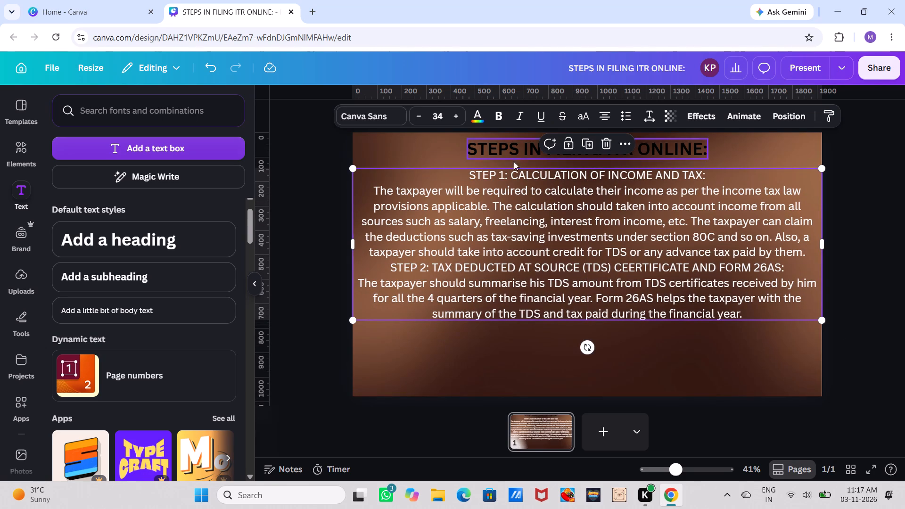
Make the heading "STEP 1: CALCULATION OF INCOME AND TAX:" bold.
{"action": "left_click", "coordinate": [486, 175]}
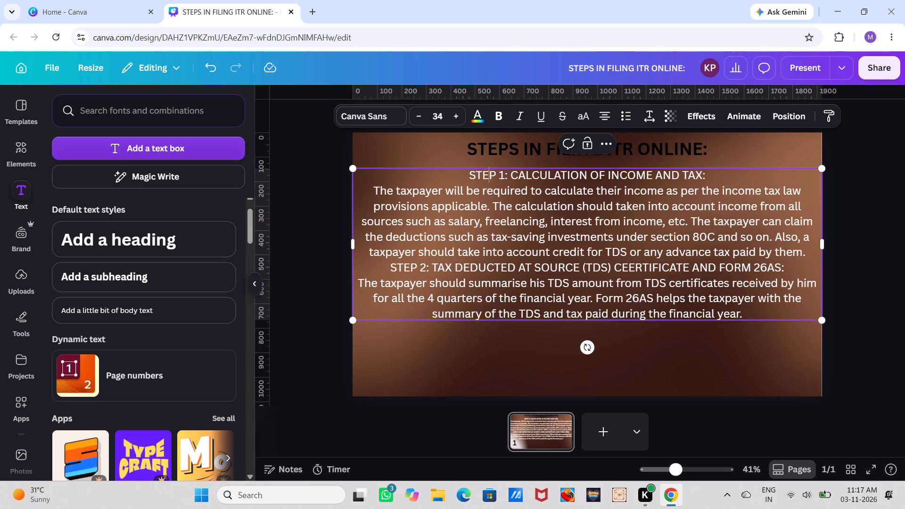
{"action": "left_click_drag", "start_coordinate": [469, 177], "coordinate": [675, 175]}
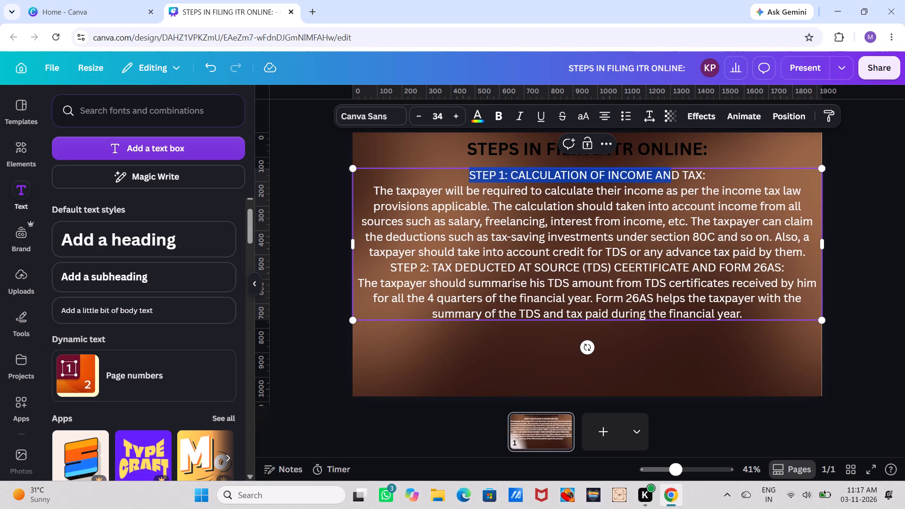
{"action": "left_click_drag", "start_coordinate": [675, 175], "coordinate": [747, 177]}
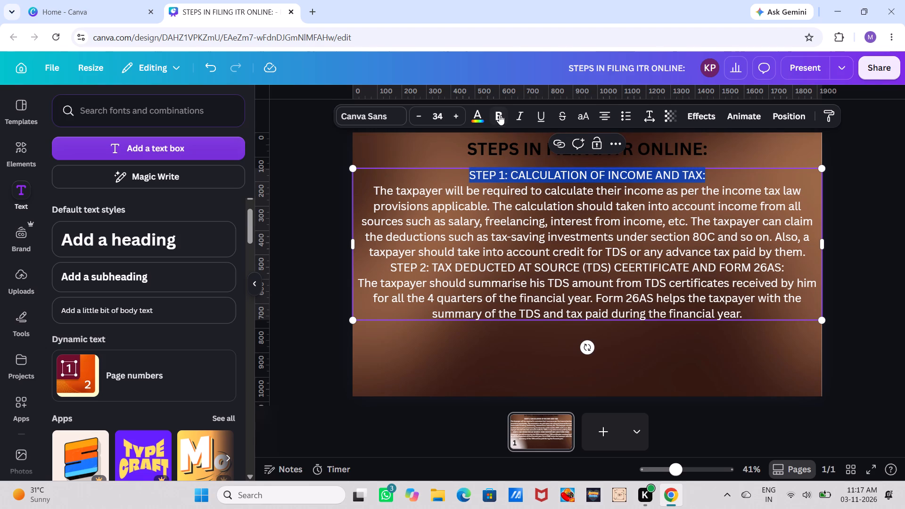
{"action": "left_click", "coordinate": [499, 115]}
{"action": "left_click", "coordinate": [326, 211]}
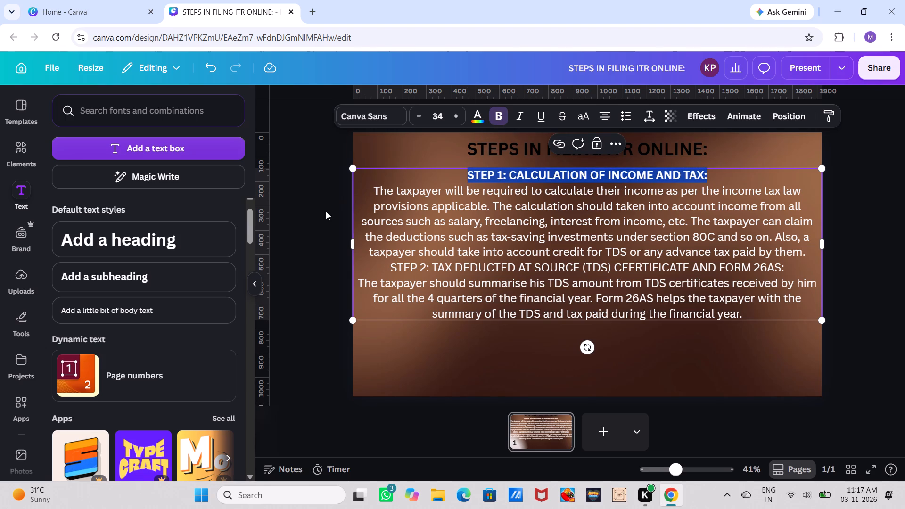
Make the heading "STEP 2: TAX DEDUCTED AT SOURCE (TDS) CEERTIFICATE AND FORM 26AS" bold and black, leaving out its final colon.
{"action": "left_click", "coordinate": [396, 264]}
{"action": "left_click", "coordinate": [395, 265]}
{"action": "left_click_drag", "start_coordinate": [391, 267], "coordinate": [539, 265]}
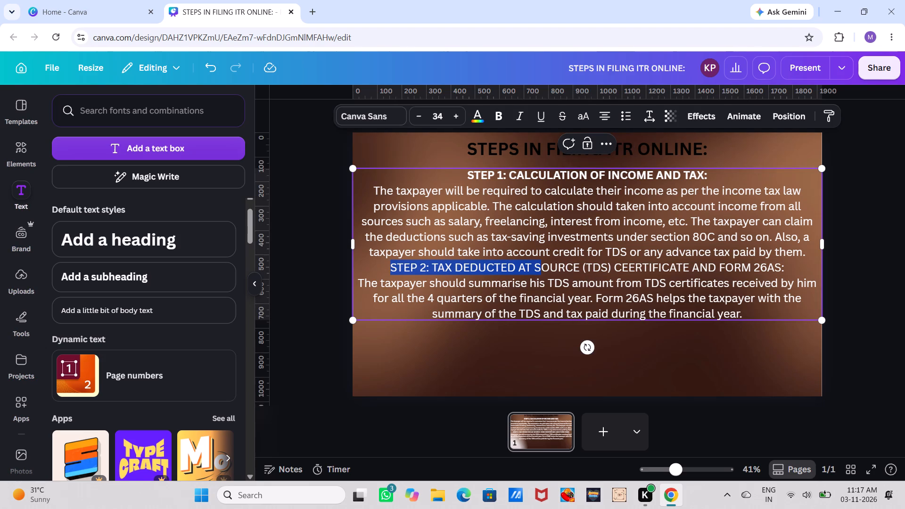
{"action": "left_click_drag", "start_coordinate": [539, 265], "coordinate": [728, 265]}
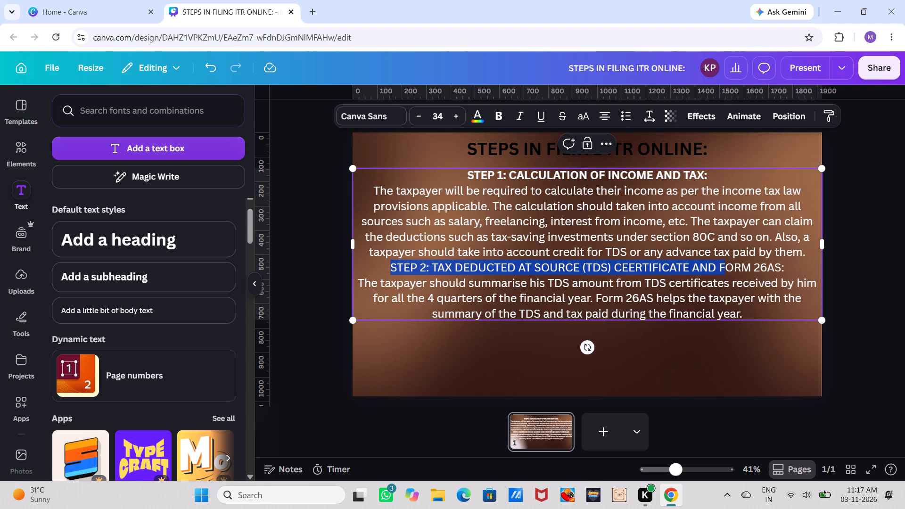
{"action": "left_click_drag", "start_coordinate": [728, 265], "coordinate": [781, 265]}
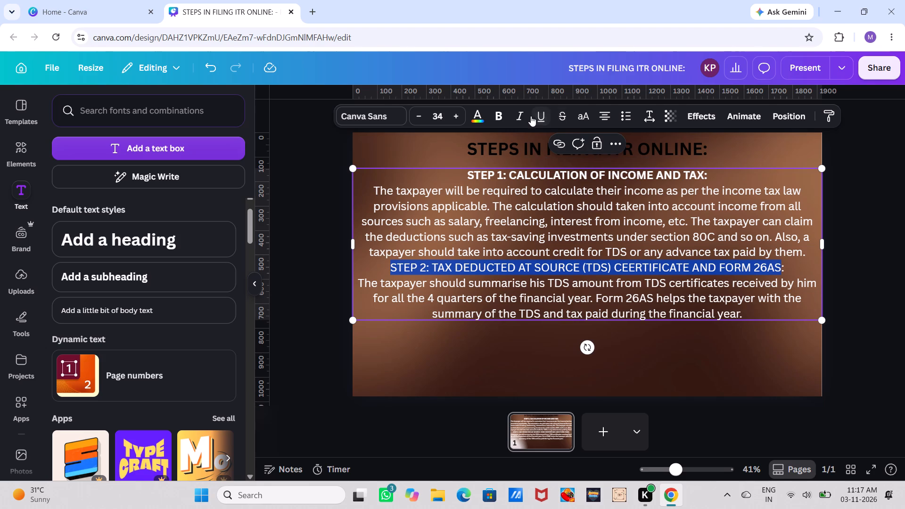
{"action": "left_click", "coordinate": [507, 115]}
{"action": "left_click", "coordinate": [479, 115]}
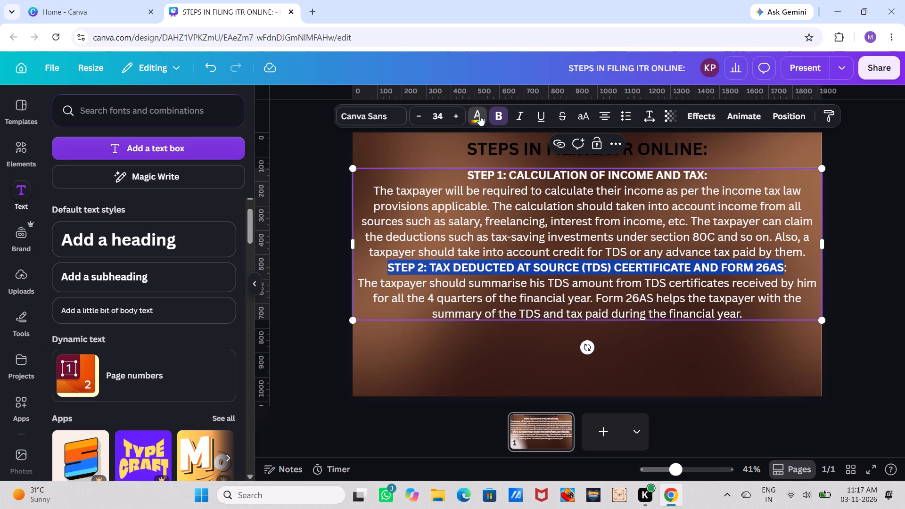
{"action": "left_click", "coordinate": [142, 179]}
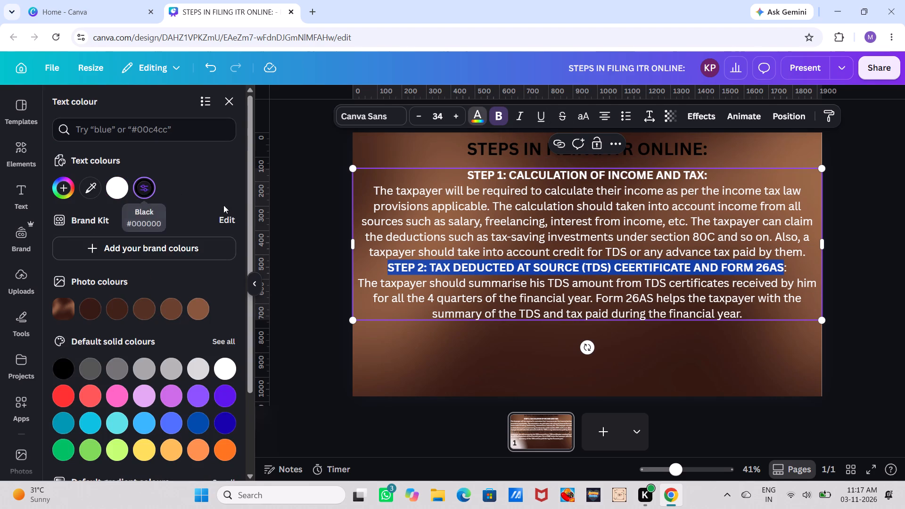
{"action": "left_click", "coordinate": [282, 228]}
{"action": "left_click", "coordinate": [283, 228]}
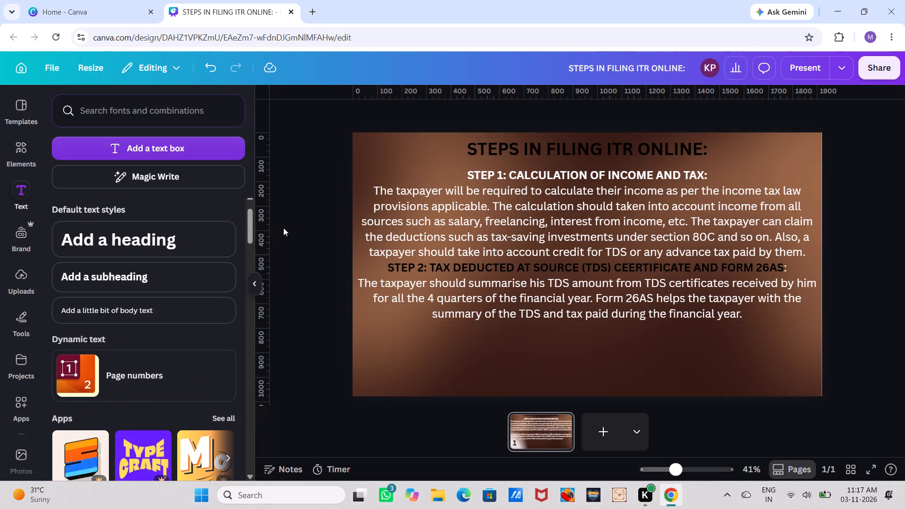
Change the text colour of the heading "STEP 1: CALCULATION OF INCOME AND TAX:" to black.
{"action": "left_click", "coordinate": [476, 172]}
{"action": "double_click", "coordinate": [476, 172]}
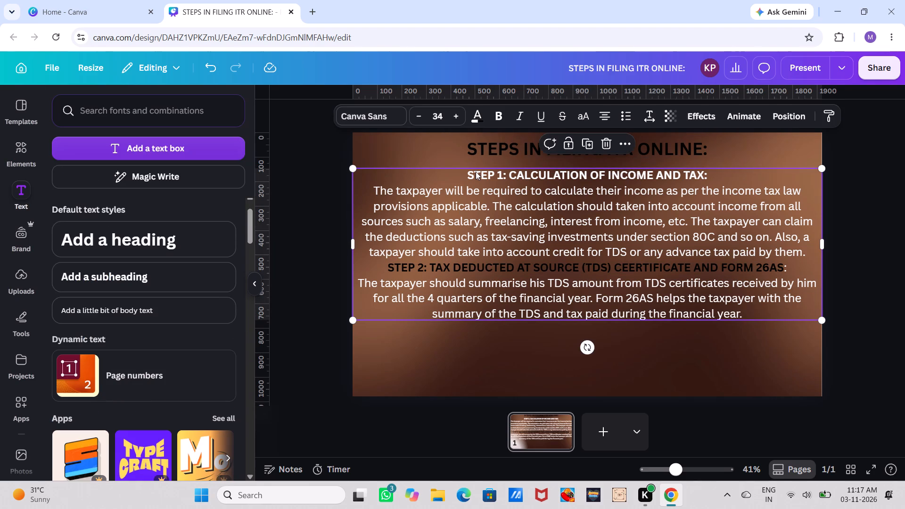
{"action": "double_click", "coordinate": [474, 172]}
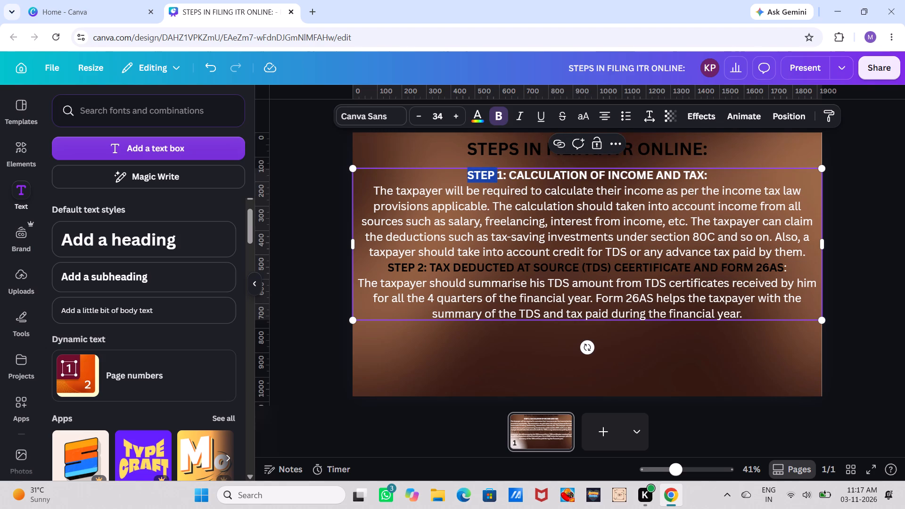
{"action": "left_click_drag", "start_coordinate": [471, 177], "coordinate": [503, 182]}
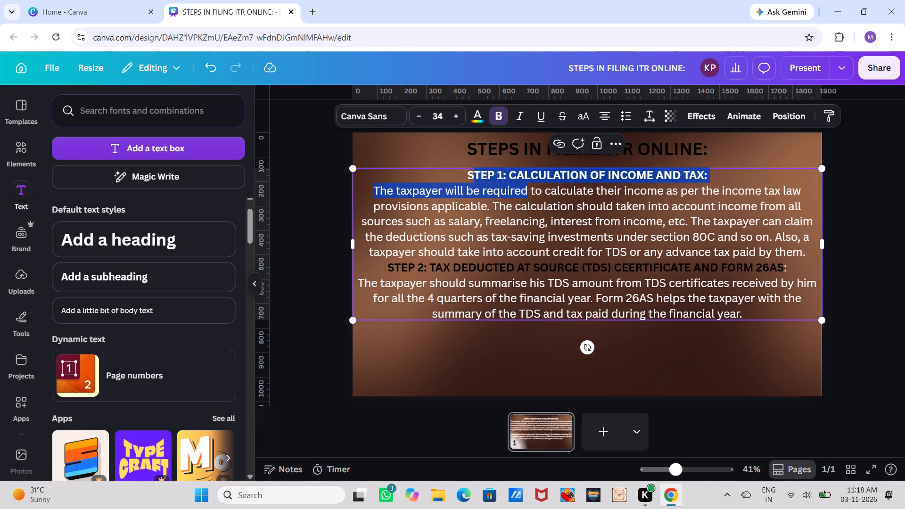
{"action": "left_click_drag", "start_coordinate": [503, 182], "coordinate": [517, 169]}
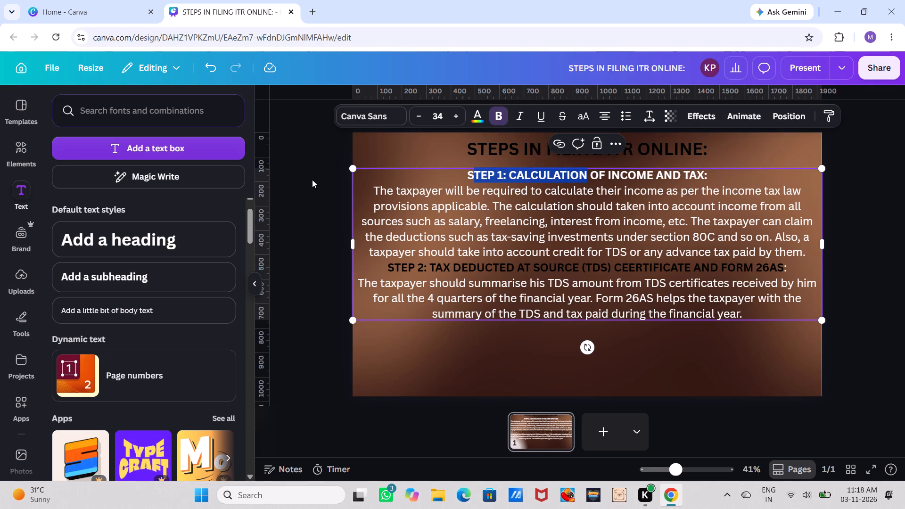
{"action": "left_click_drag", "start_coordinate": [312, 180], "coordinate": [443, 176]}
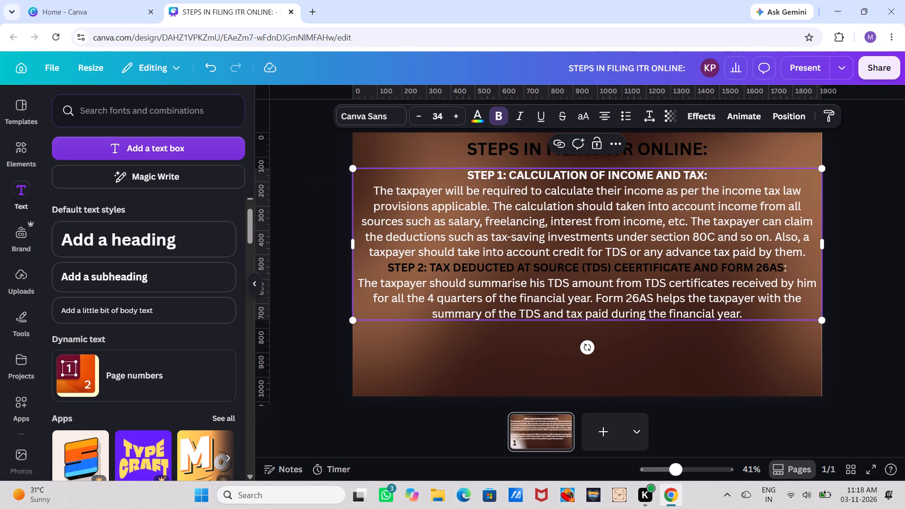
{"action": "left_click_drag", "start_coordinate": [465, 176], "coordinate": [626, 174]}
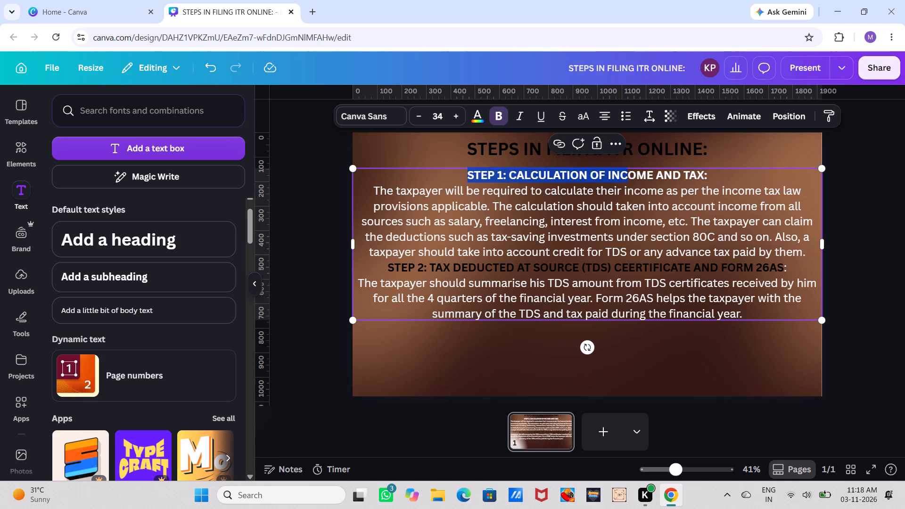
{"action": "left_click_drag", "start_coordinate": [626, 174], "coordinate": [709, 174]}
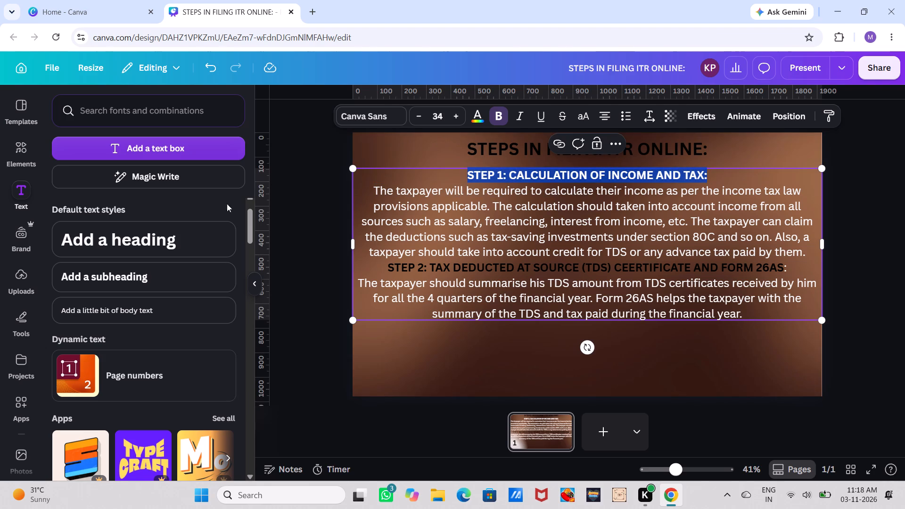
{"action": "left_click", "coordinate": [478, 114]}
{"action": "left_click", "coordinate": [147, 180]}
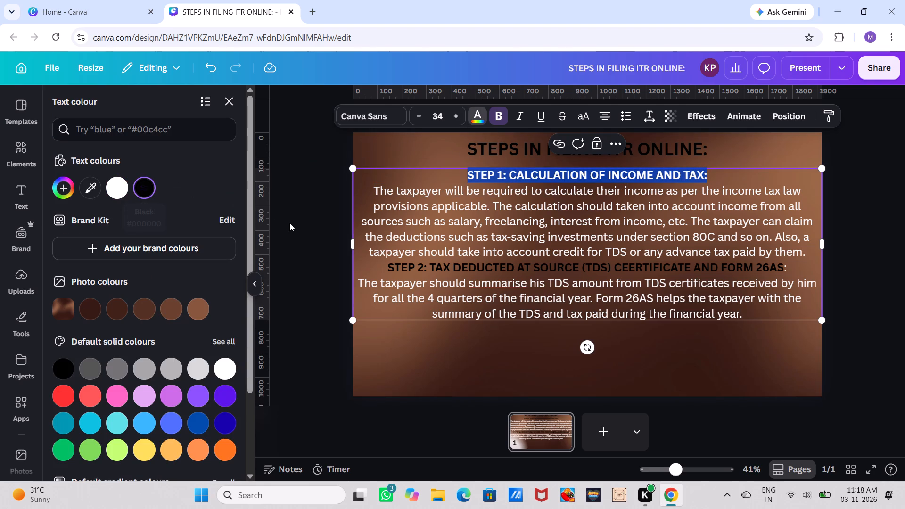
{"action": "left_click", "coordinate": [298, 227]}
{"action": "left_click", "coordinate": [298, 227]}
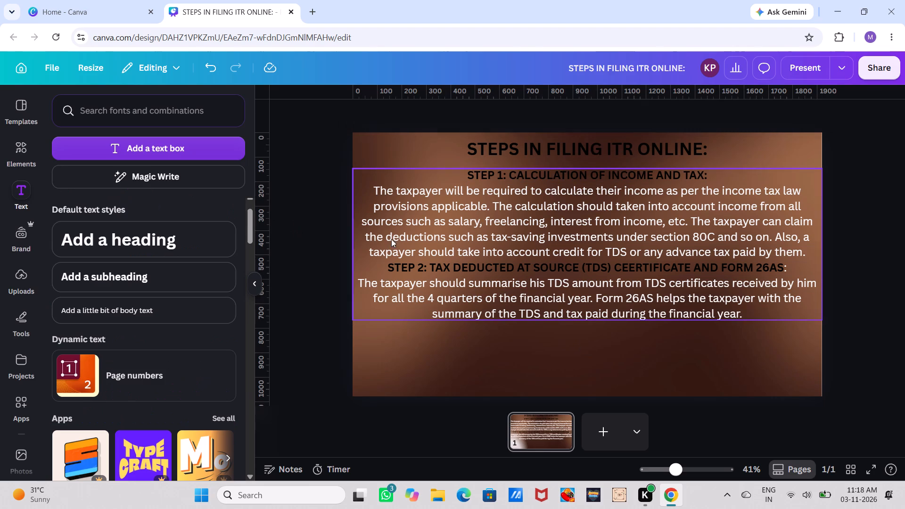
Add the heading "STEP 3: CHOOSE THE RIGHT INCOME TAX FORM" on a new line below the Step 2 paragraph.
{"action": "left_click", "coordinate": [745, 310]}
{"action": "left_click", "coordinate": [745, 310]}
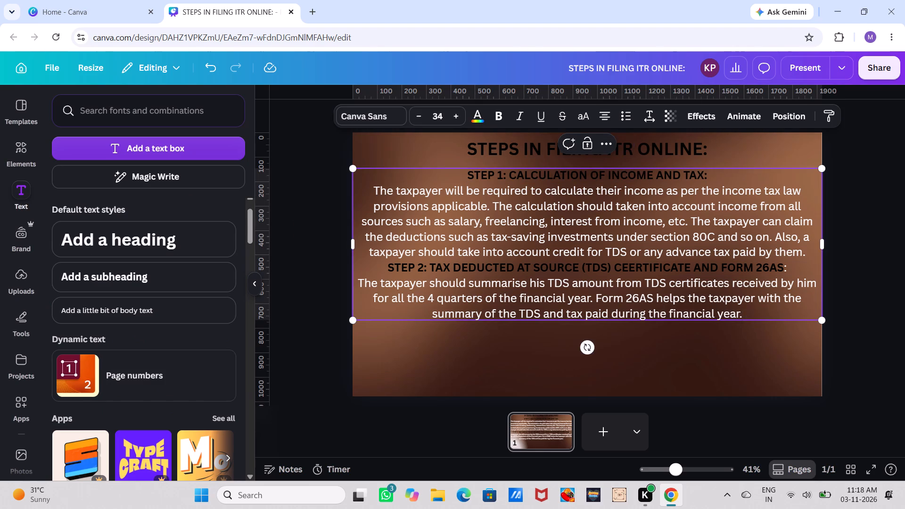
{"action": "key", "text": "Return"}
{"action": "type", "text": "STEP"}
{"action": "key", "text": "space"}
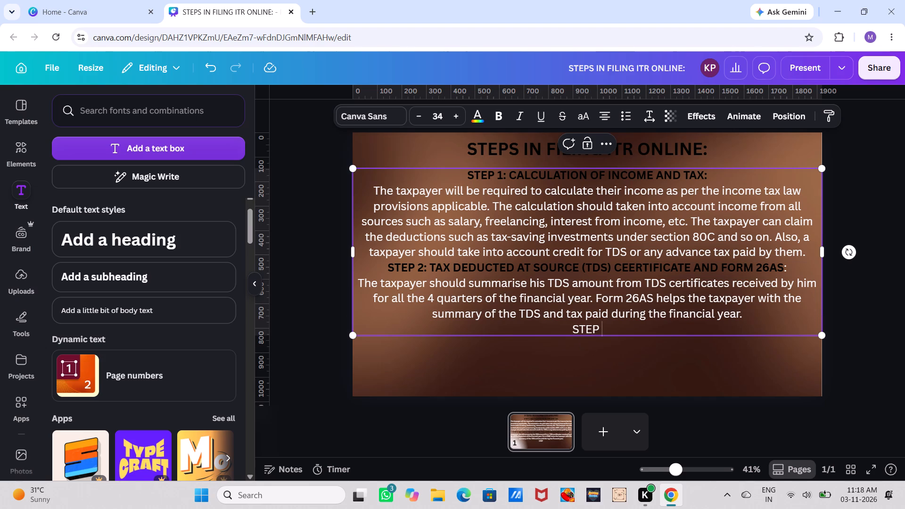
{"action": "key", "text": "3"}
{"action": "type", "text": ": CHOOS E"}
{"action": "key", "text": "BackSpace"}
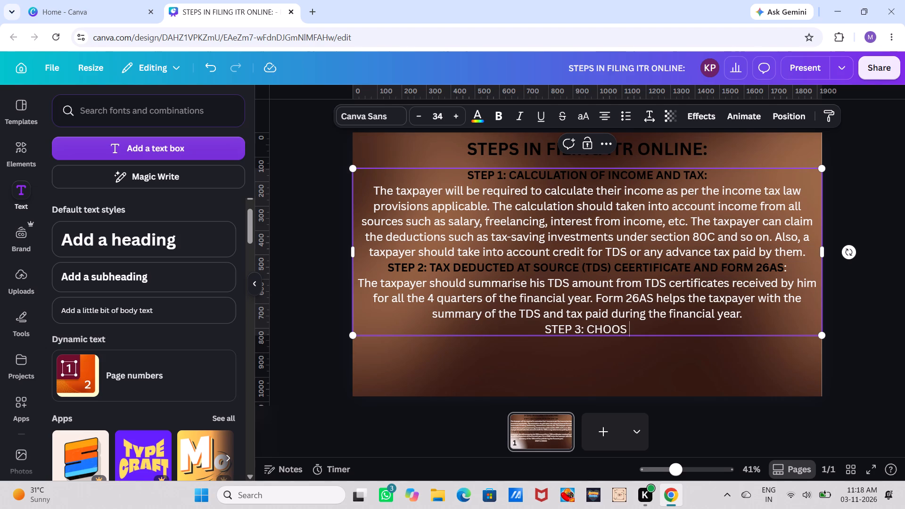
{"action": "key", "text": "BackSpace"}
{"action": "type", "text": "E THE RIGHT INCOME"}
{"action": "key", "text": "space"}
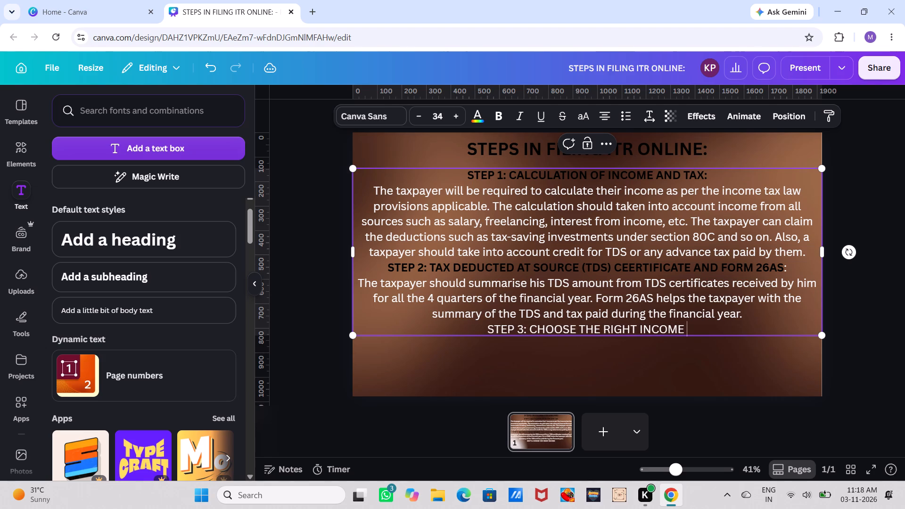
{"action": "type", "text": "TAX FORM"}
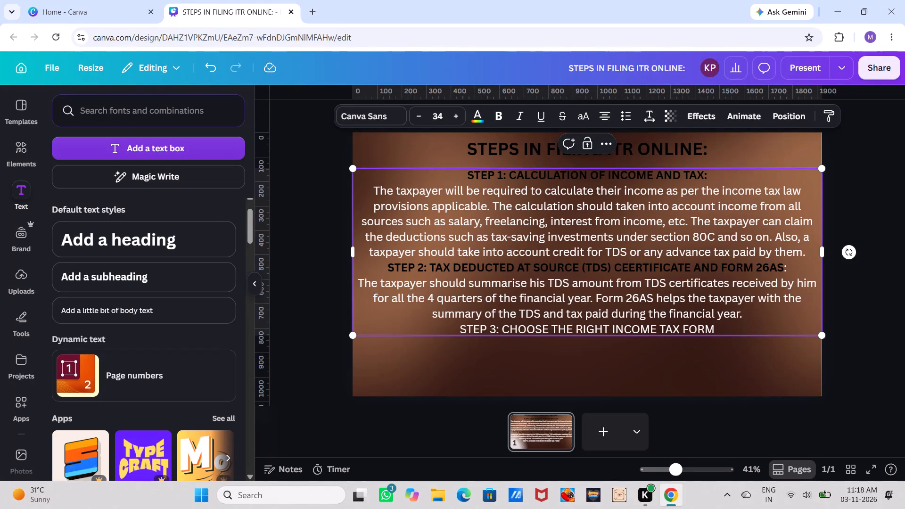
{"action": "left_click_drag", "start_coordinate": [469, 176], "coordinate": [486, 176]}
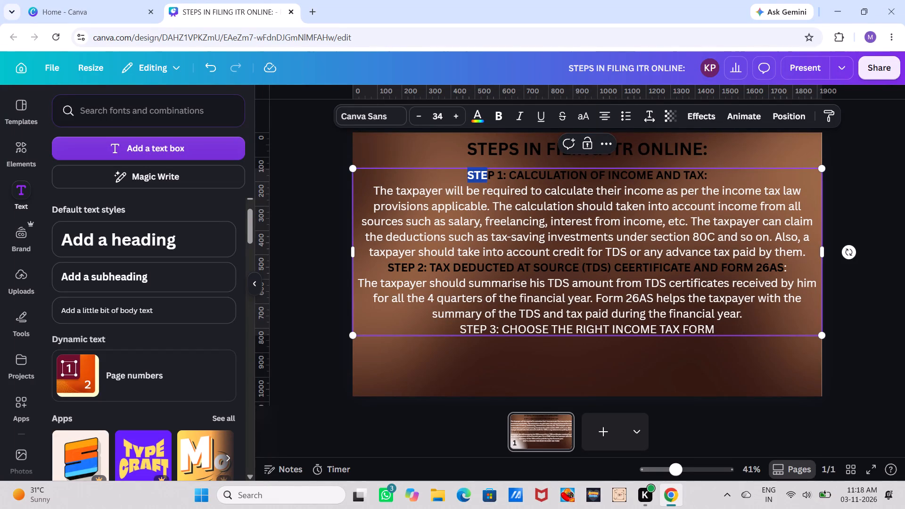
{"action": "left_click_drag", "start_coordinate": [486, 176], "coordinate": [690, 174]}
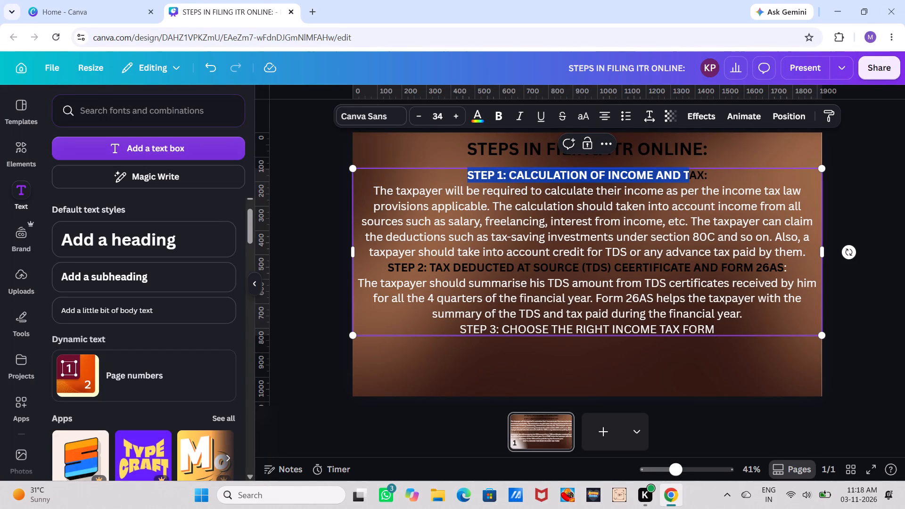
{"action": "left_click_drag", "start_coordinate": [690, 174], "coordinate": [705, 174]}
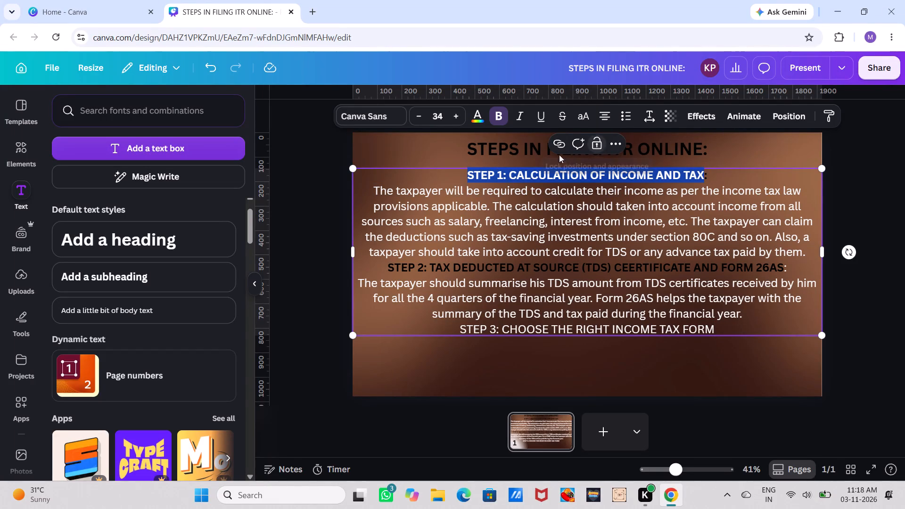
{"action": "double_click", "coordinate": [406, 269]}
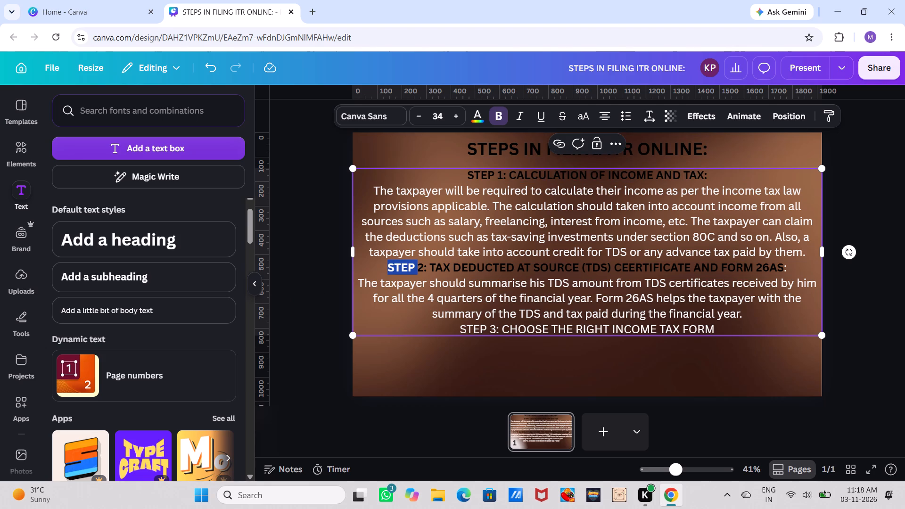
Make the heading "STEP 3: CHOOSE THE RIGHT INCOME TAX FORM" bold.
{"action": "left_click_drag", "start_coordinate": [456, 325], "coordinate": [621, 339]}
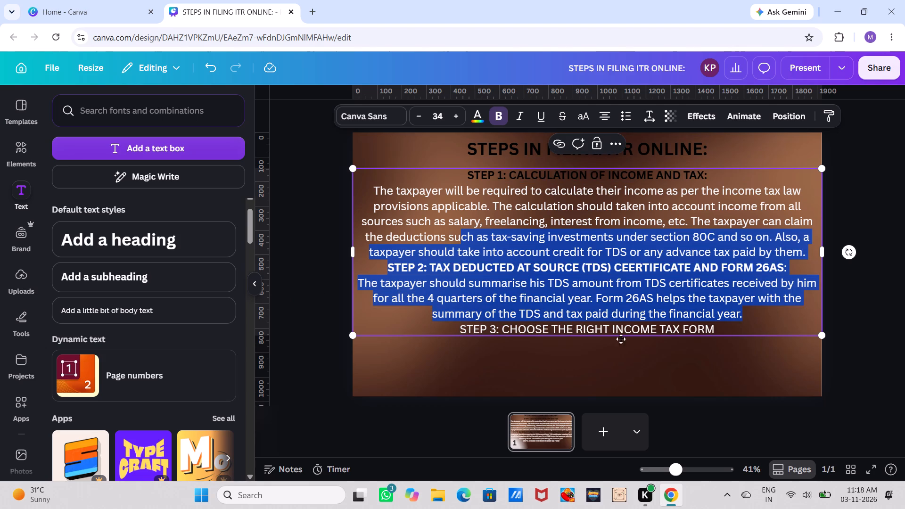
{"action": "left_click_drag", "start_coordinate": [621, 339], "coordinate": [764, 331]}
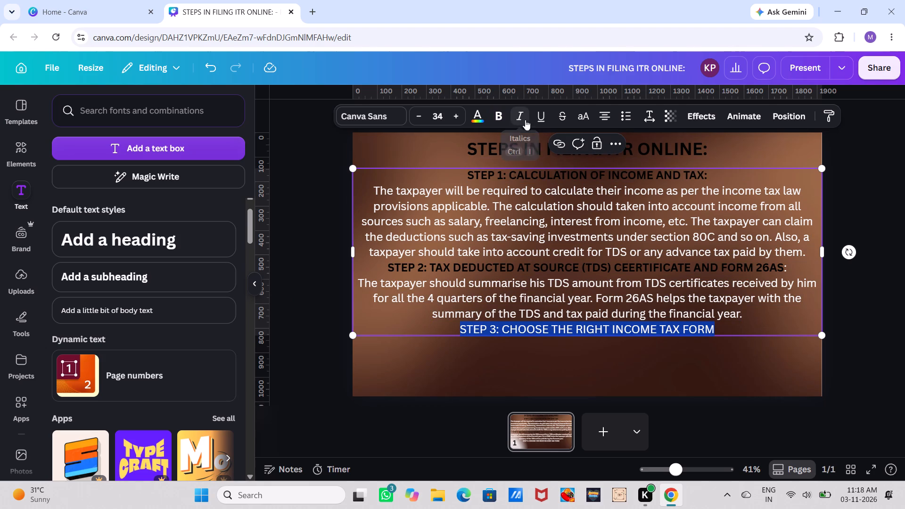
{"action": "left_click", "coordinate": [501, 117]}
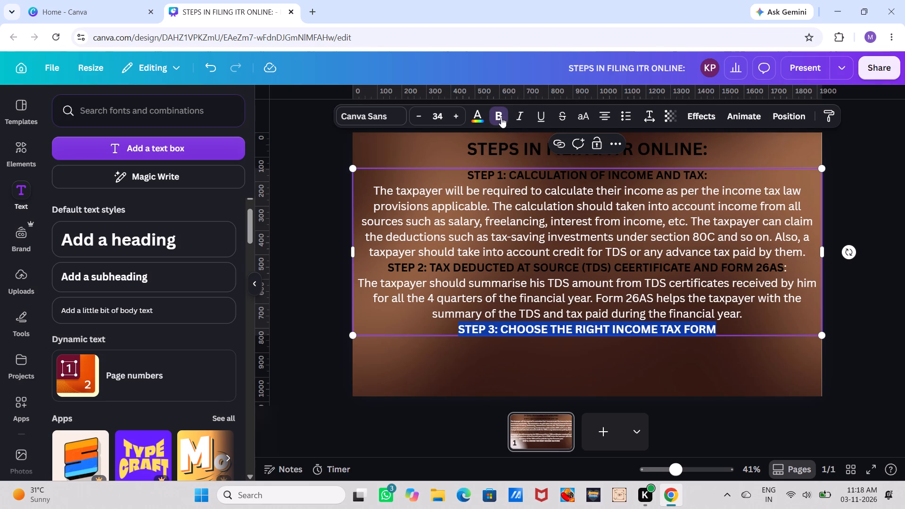
Replace the Step 3 heading text with "STEP 3: CHOOSE THE RIGHT INCOME TAX FORM:", including a final colon.
{"action": "key", "text": "shift+colon"}
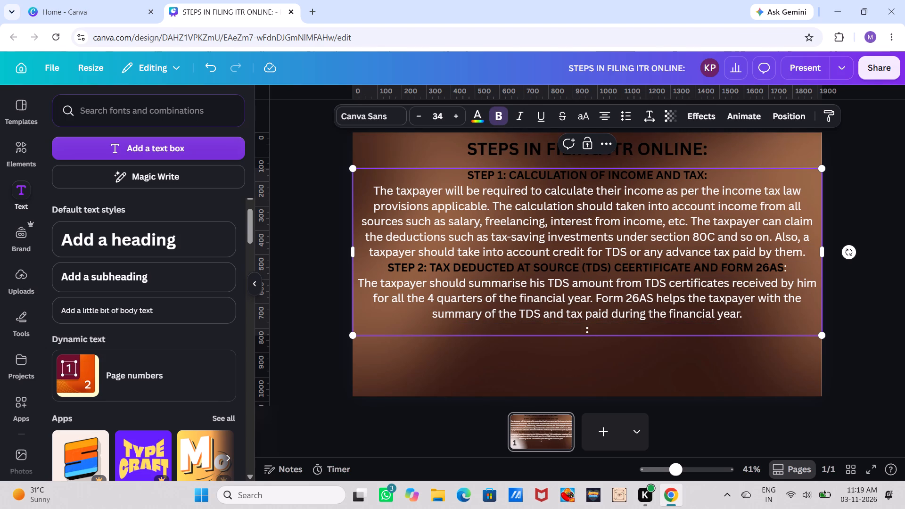
{"action": "key", "text": "BackSpace"}
{"action": "key", "text": "d"}
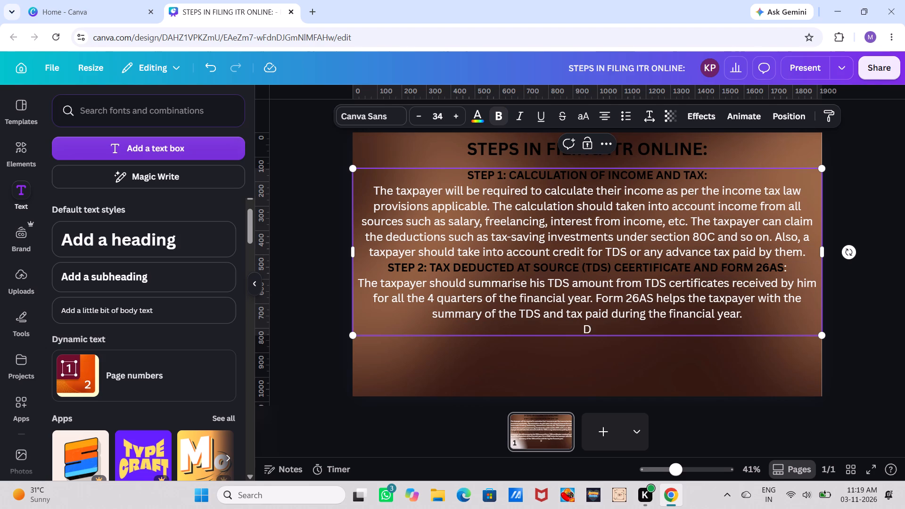
{"action": "key", "text": "BackSpace"}
{"action": "key", "text": "d"}
{"action": "key", "text": "BackSpace"}
{"action": "type", "text": "SYE"}
{"action": "key", "text": "BackSpace"}
{"action": "key", "text": "BackSpace"}
{"action": "type", "text": "TEP 3"}
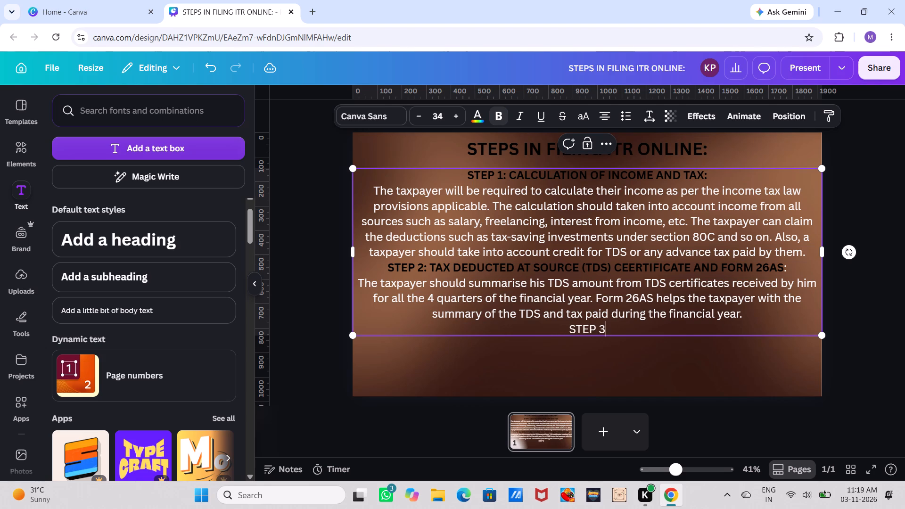
{"action": "key", "text": "shift+colon"}
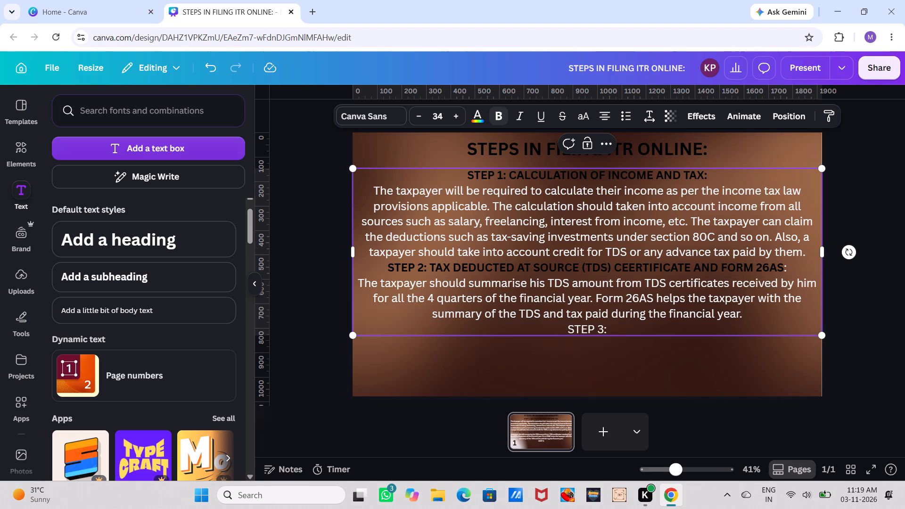
{"action": "key", "text": "space"}
{"action": "type", "text": "CHOOSE THE RIGHT"}
{"action": "key", "text": "space"}
{"action": "type", "text": "ICO"}
{"action": "key", "text": "BackSpace"}
{"action": "key", "text": "BackSpace"}
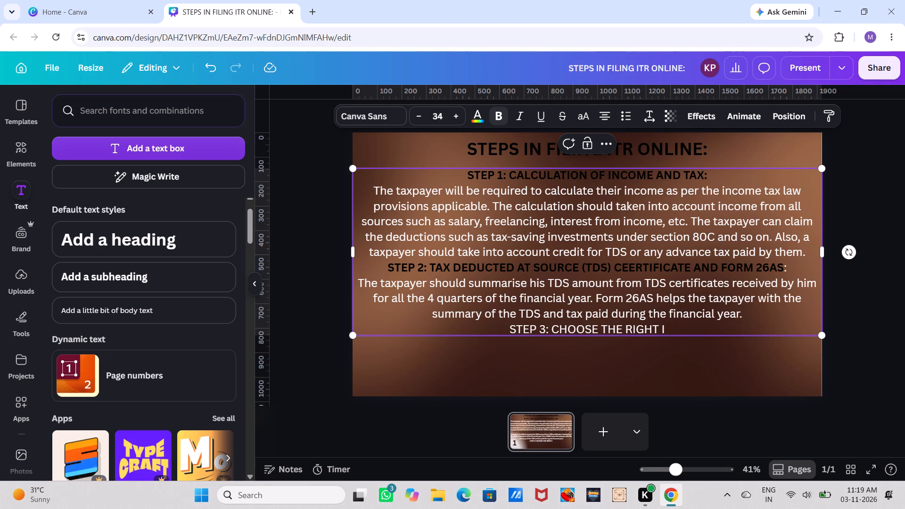
{"action": "type", "text": "NCOME"}
{"action": "key", "text": "space"}
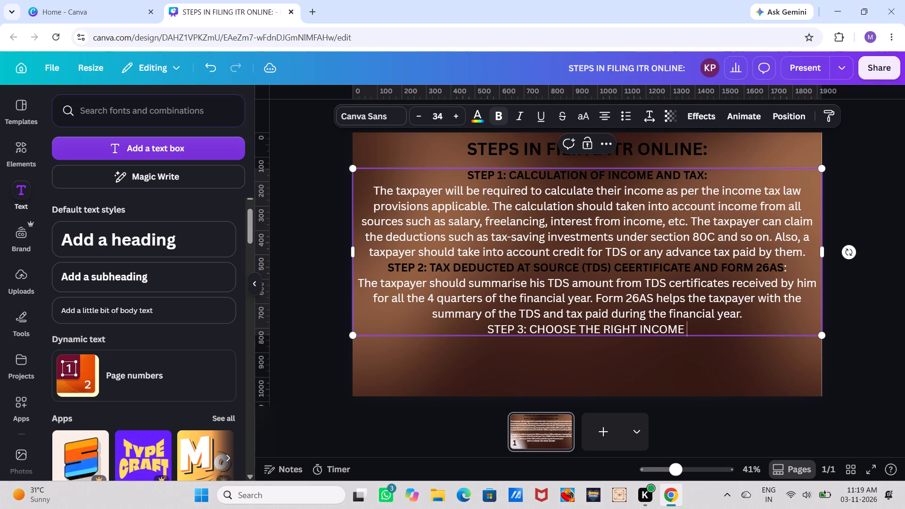
{"action": "type", "text": "TAX FORM"}
{"action": "key", "text": "shift+colon"}
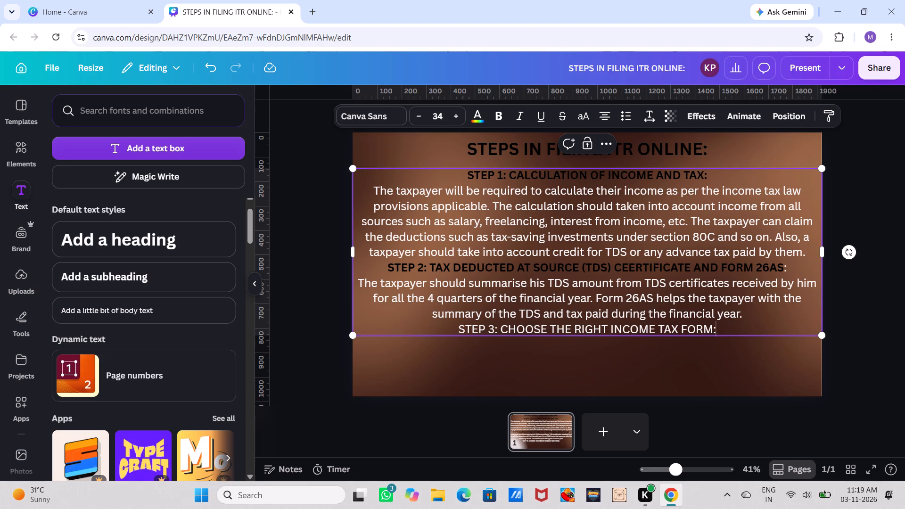
Make the whole heading "STEP 3: CHOOSE THE RIGHT INCOME TAX FORM:" bold.
{"action": "left_click_drag", "start_coordinate": [459, 328], "coordinate": [662, 332]}
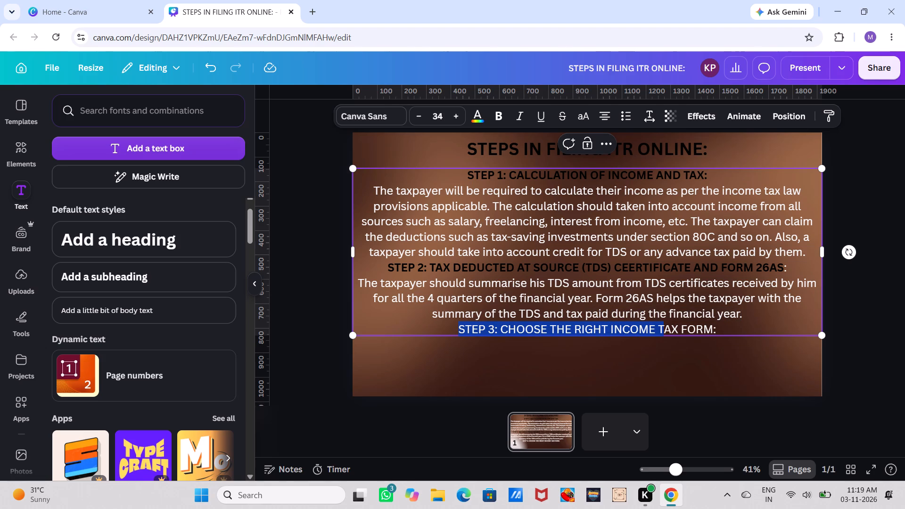
{"action": "left_click_drag", "start_coordinate": [662, 332], "coordinate": [752, 332]}
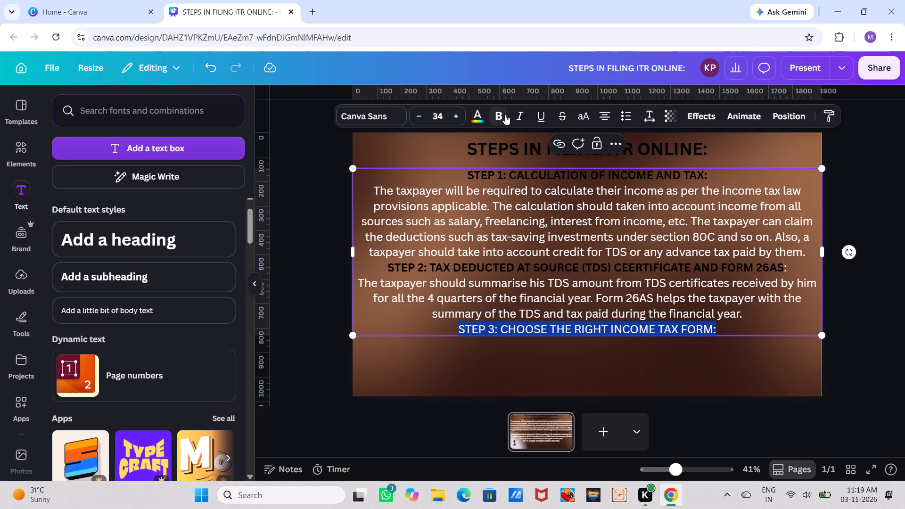
{"action": "left_click", "coordinate": [503, 115]}
{"action": "left_click", "coordinate": [328, 271]}
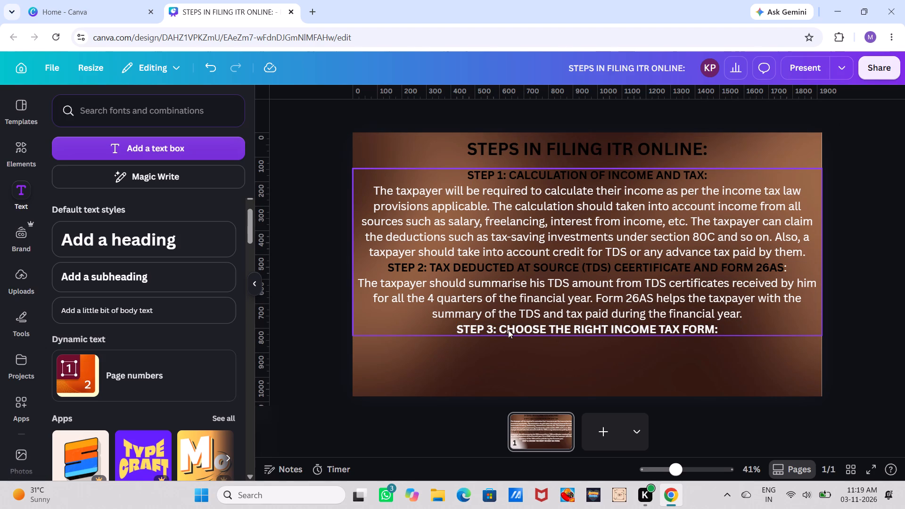
Change the text colour of the heading "STEP 3: CHOOSE THE RIGHT INCOME TAX FORM:" to black.
{"action": "left_click", "coordinate": [459, 326]}
{"action": "double_click", "coordinate": [459, 326]}
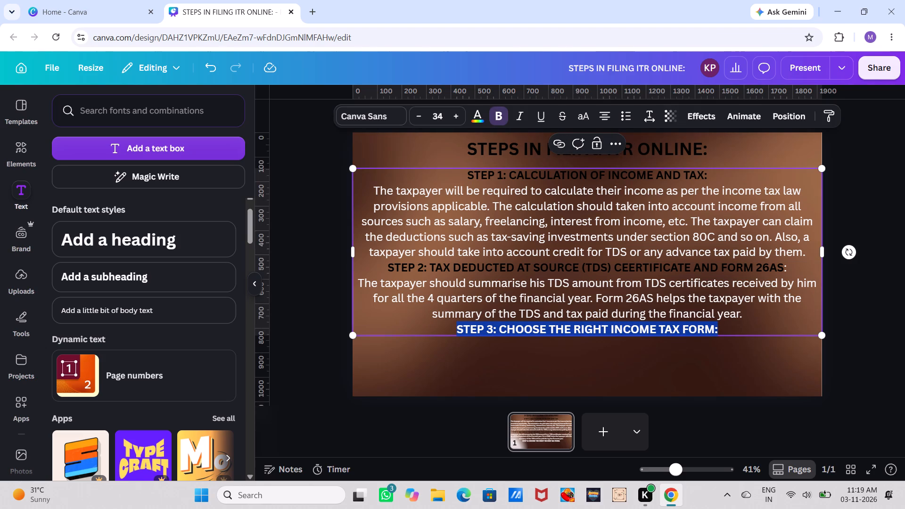
{"action": "left_click", "coordinate": [469, 116]}
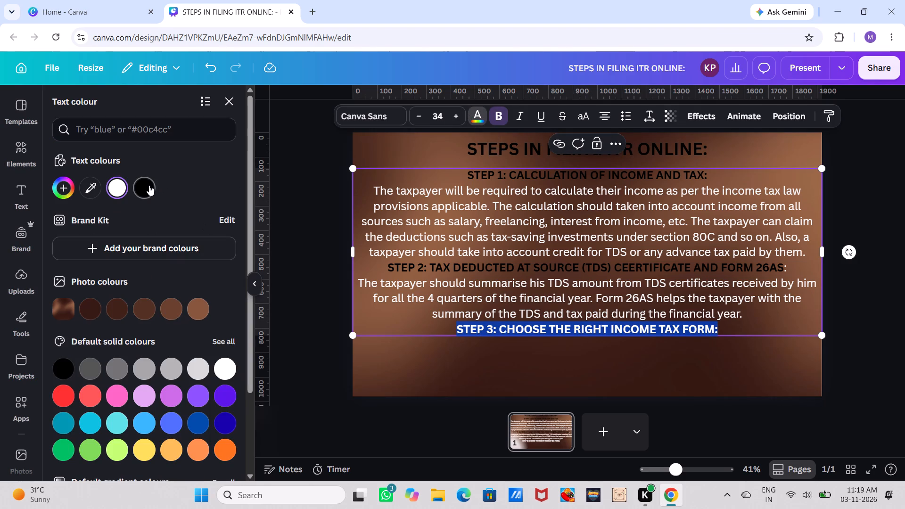
{"action": "left_click", "coordinate": [149, 185]}
{"action": "left_click", "coordinate": [311, 302]}
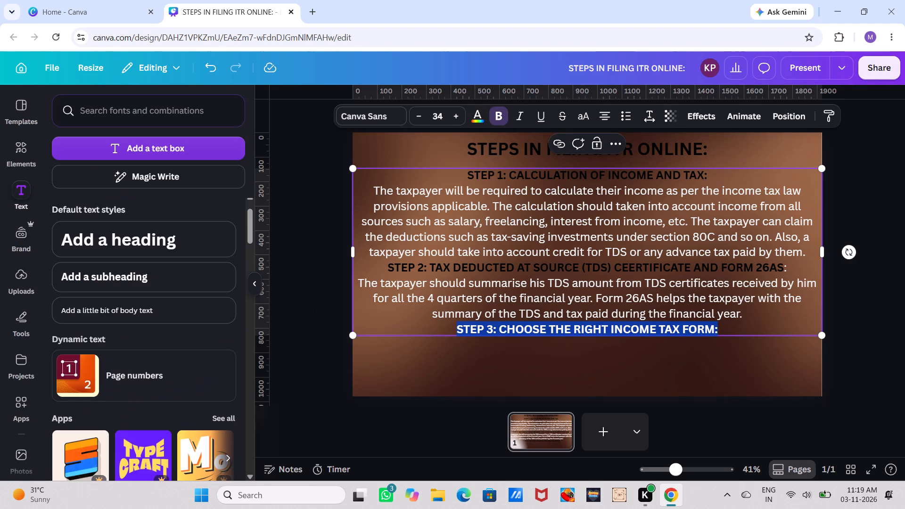
Start the Step 3 paragraph on a new line below its heading with "The taxpayer must first ascertain what".
{"action": "left_click", "coordinate": [724, 329]}
{"action": "left_click", "coordinate": [724, 329]}
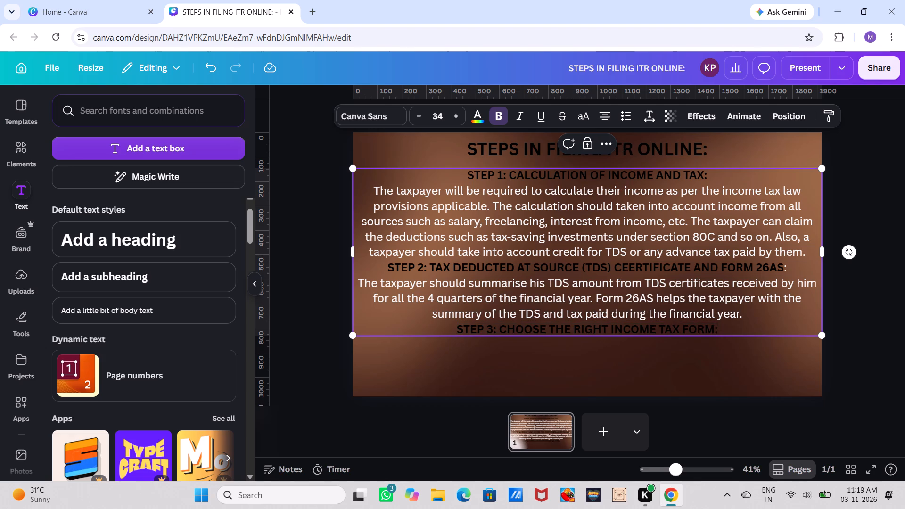
{"action": "key", "text": "Return"}
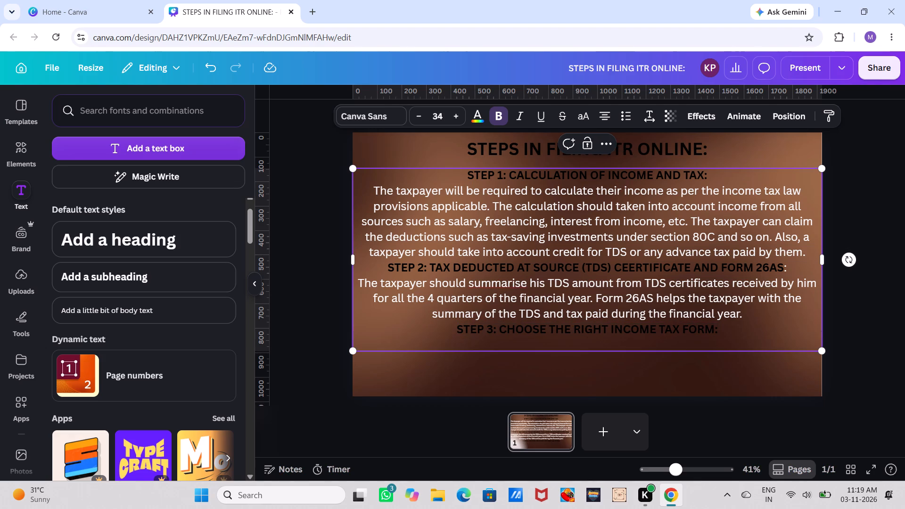
{"action": "type", "text": "The"}
{"action": "key", "text": "space"}
{"action": "key", "text": "BackSpace"}
{"action": "key", "text": "BackSpace"}
{"action": "key", "text": "BackSpace"}
{"action": "key", "text": "BackSpace"}
{"action": "type", "text": "The"}
{"action": "key", "text": "space"}
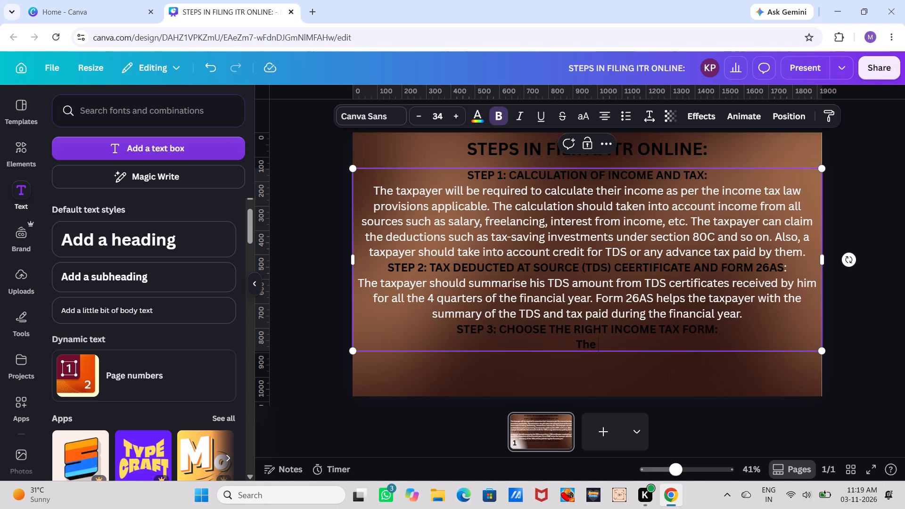
{"action": "type", "text": "tax"}
{"action": "type", "text": "payer must f"}
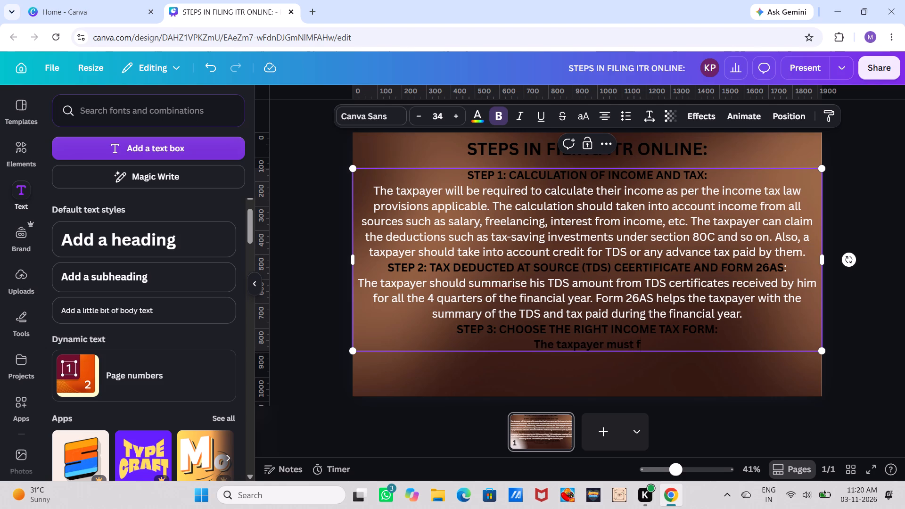
{"action": "type", "text": "irst"}
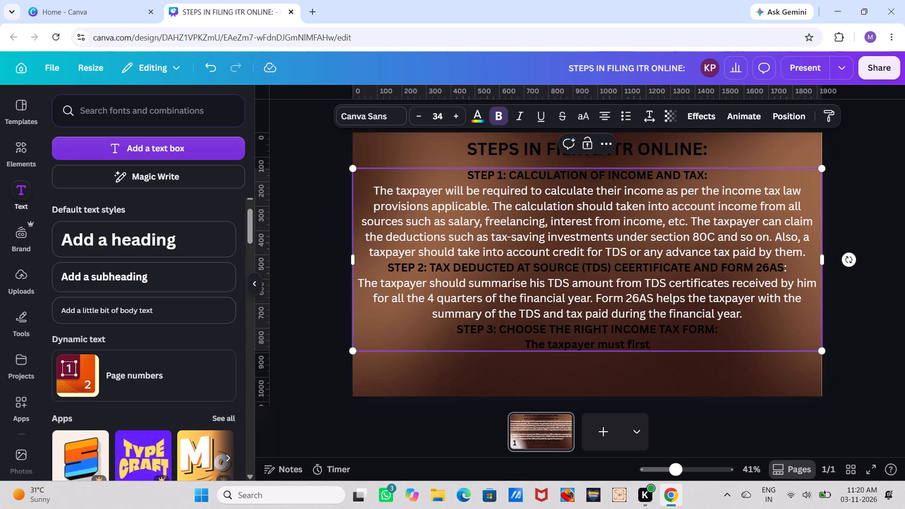
{"action": "type", "text": "ascert"}
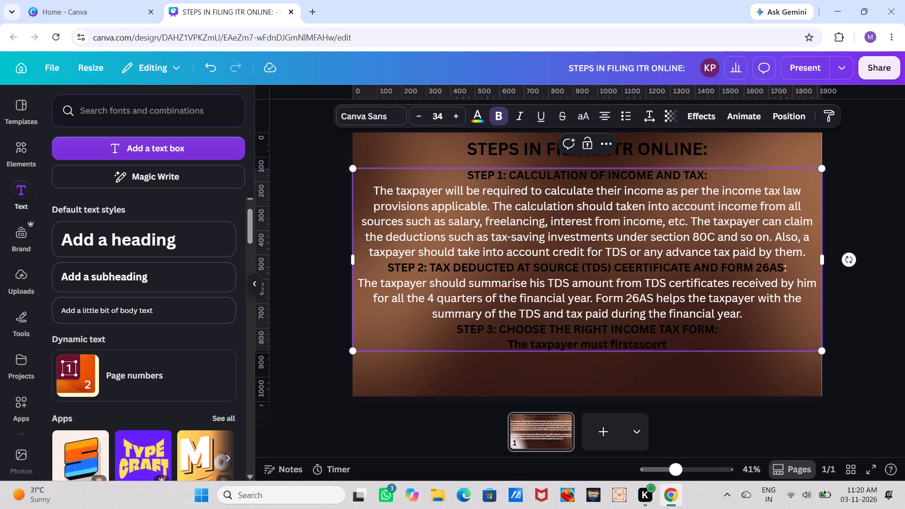
{"action": "key", "text": "BackSpace"}
{"action": "key", "text": "BackSpace"}
{"action": "key", "text": "BackSpace"}
{"action": "key", "text": "BackSpace"}
{"action": "key", "text": "BackSpace"}
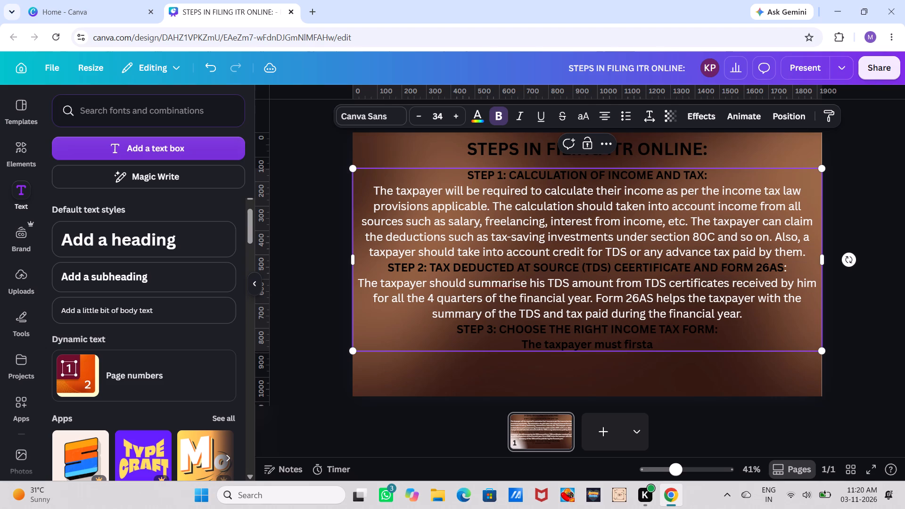
{"action": "key", "text": "BackSpace"}
{"action": "key", "text": "space"}
{"action": "type", "text": "ascerts"}
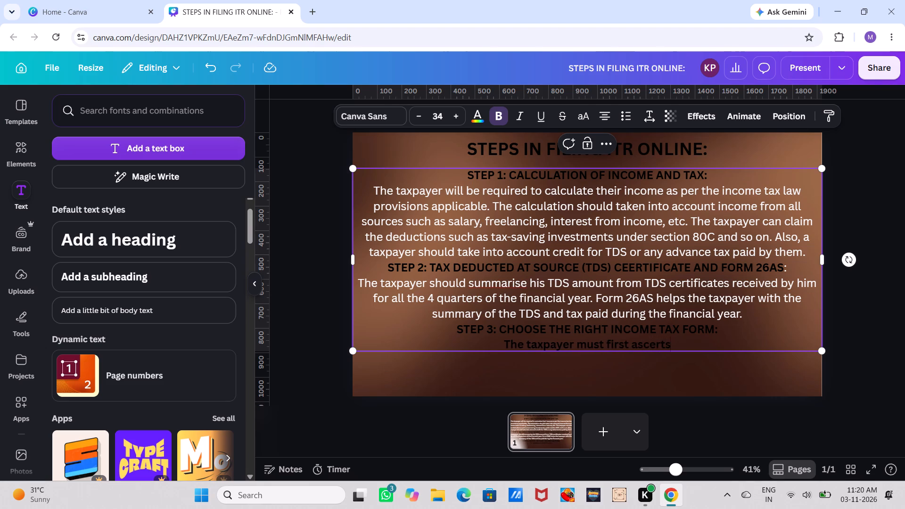
{"action": "key", "text": "BackSpace"}
{"action": "type", "text": "ain what"}
{"action": "key", "text": "space"}
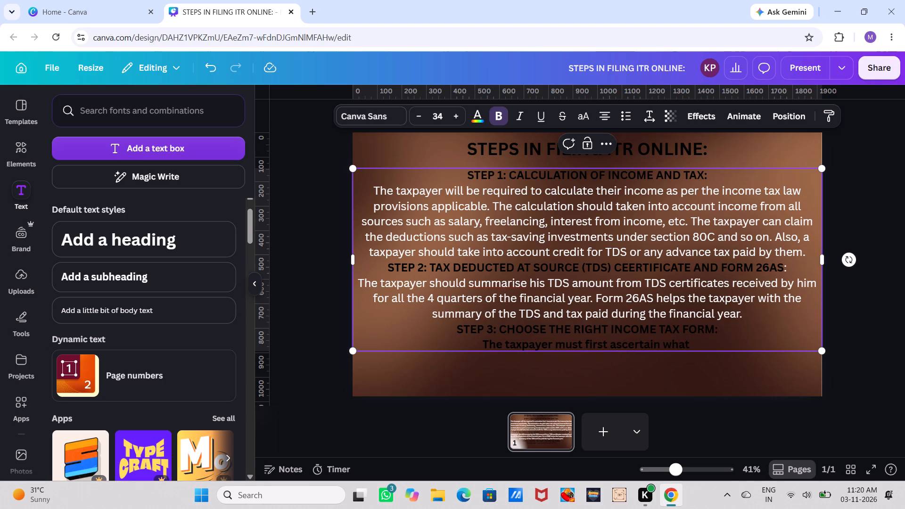
Continue the Step 3 paragraph's first sentence with "ITR form they must fill out before proceeding to file returns".
{"action": "type", "text": "ITR"}
{"action": "key", "text": "space"}
{"action": "type", "text": "form"}
{"action": "key", "text": "space"}
{"action": "type", "text": "they"}
{"action": "key", "text": "space"}
{"action": "type", "text": "must"}
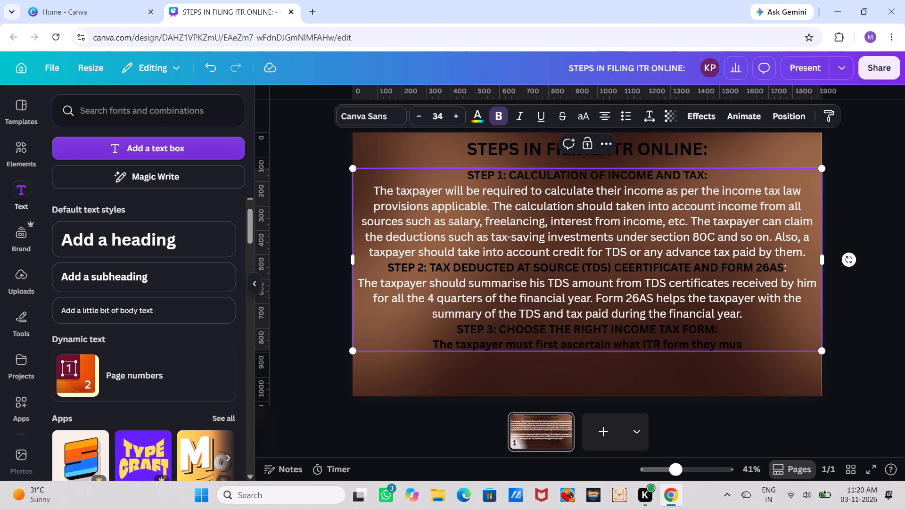
{"action": "key", "text": "space"}
{"action": "type", "text": "fill out"}
{"action": "key", "text": "space"}
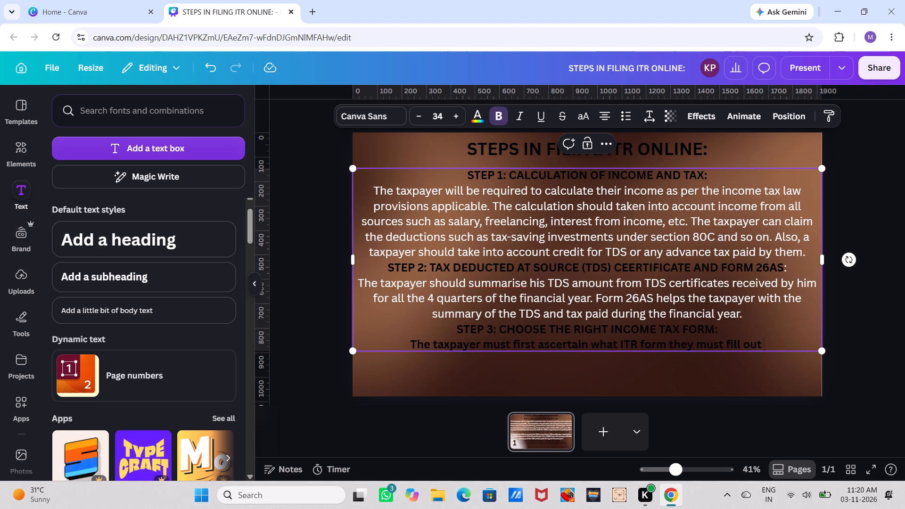
{"action": "type", "text": "be"}
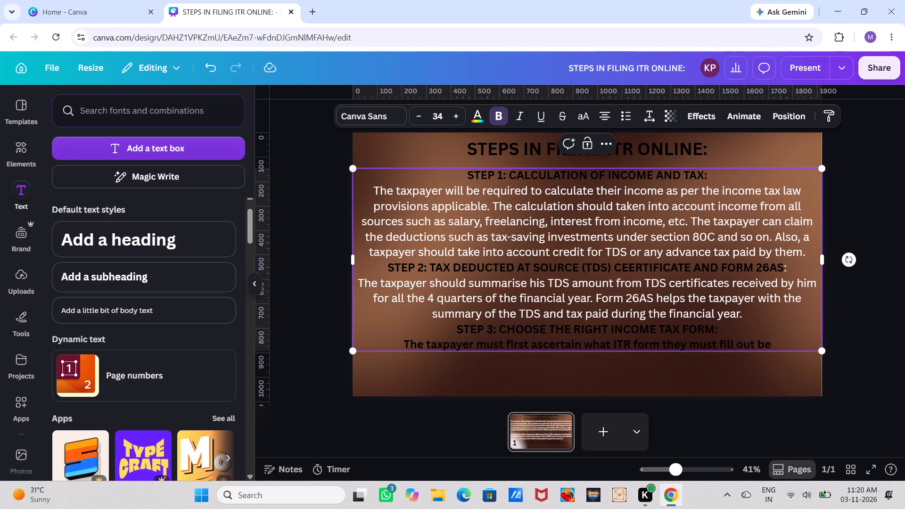
{"action": "type", "text": "fore"}
{"action": "key", "text": "space"}
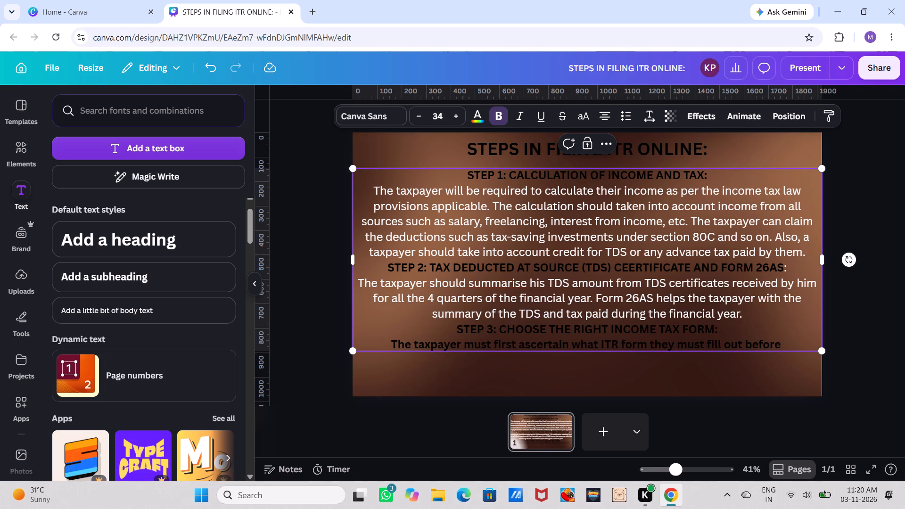
{"action": "type", "text": "proc"}
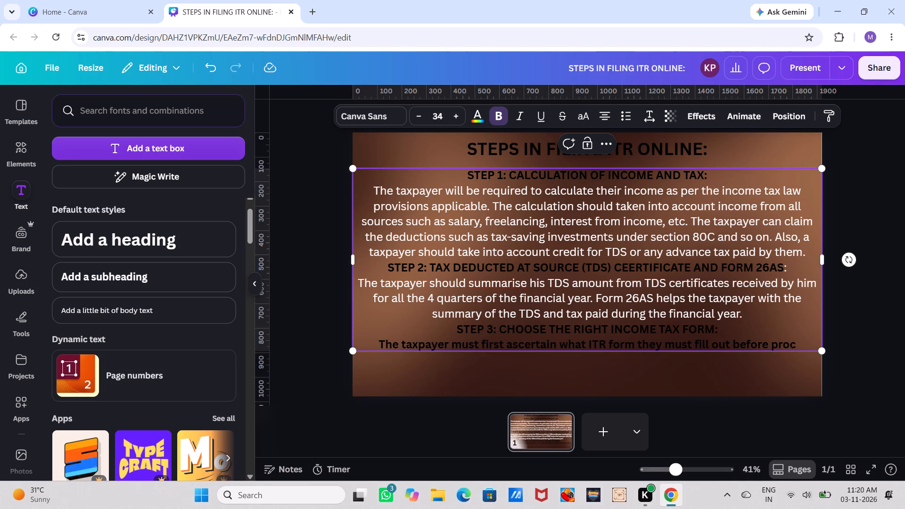
{"action": "type", "text": "eed"}
{"action": "type", "text": "ing to file"}
{"action": "key", "text": "space"}
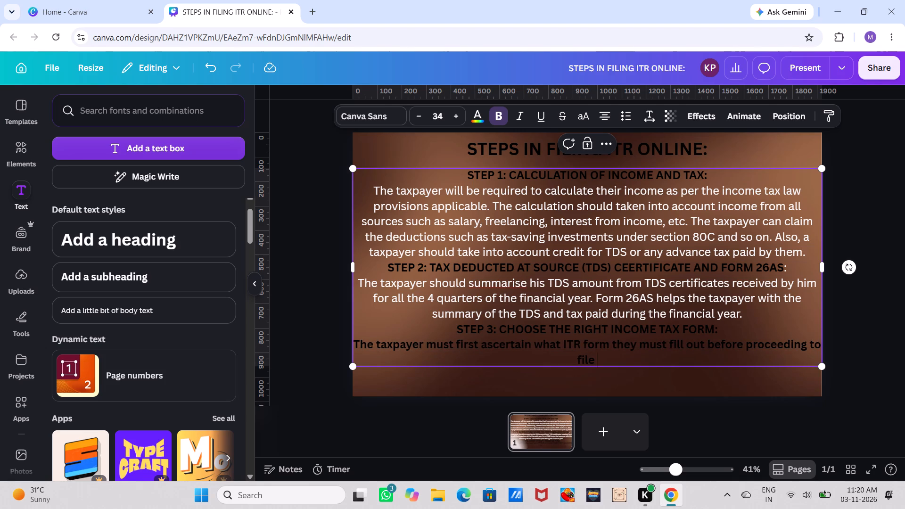
{"action": "type", "text": "returns"}
End the Step 3 paragraph's first sentence with a full stop and add "You can either file your returns online or offline.".
{"action": "type", "text": ". You"}
{"action": "key", "text": "space"}
{"action": "key", "text": "c"}
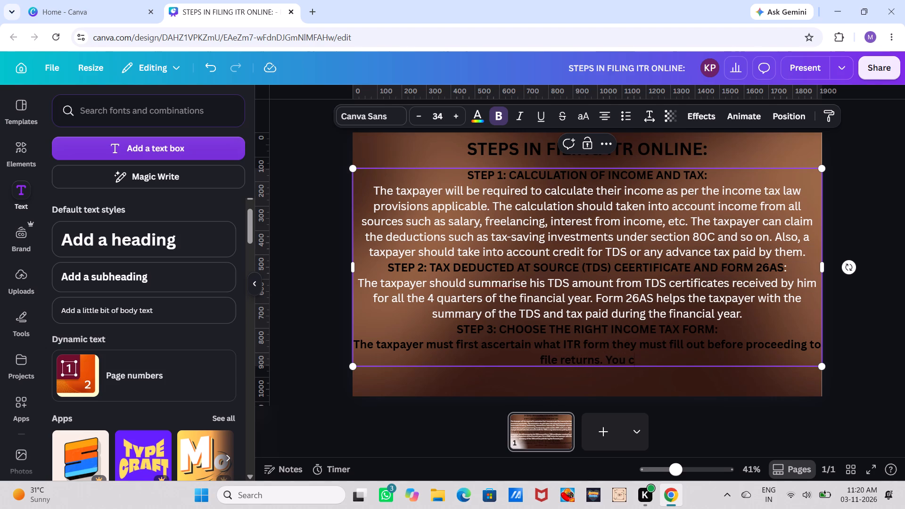
{"action": "key", "text": "n"}
{"action": "key", "text": "BackSpace"}
{"action": "type", "text": "an either file"}
{"action": "key", "text": "space"}
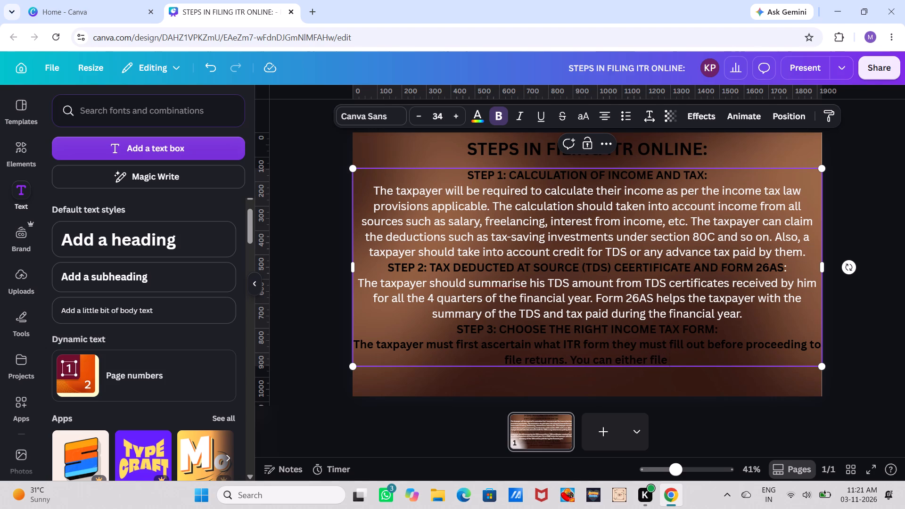
{"action": "key", "text": "y"}
{"action": "type", "text": "our return"}
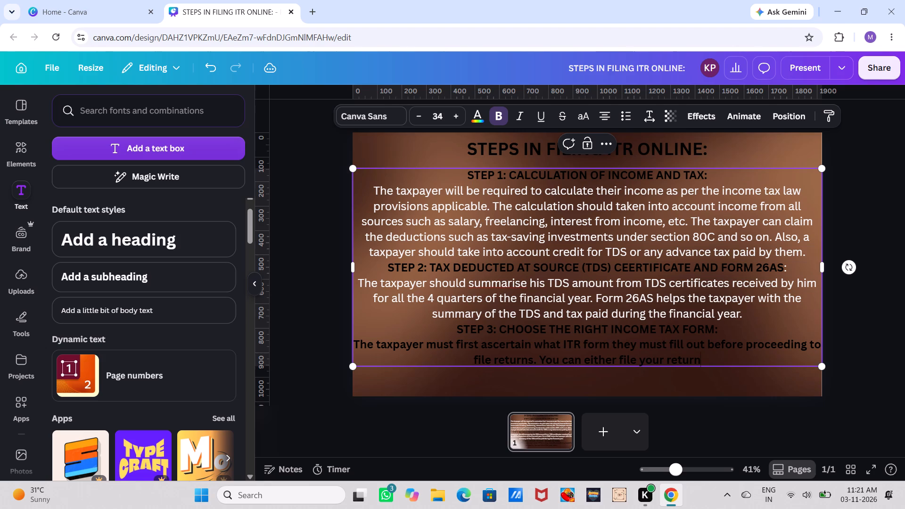
{"action": "type", "text": "s onll"}
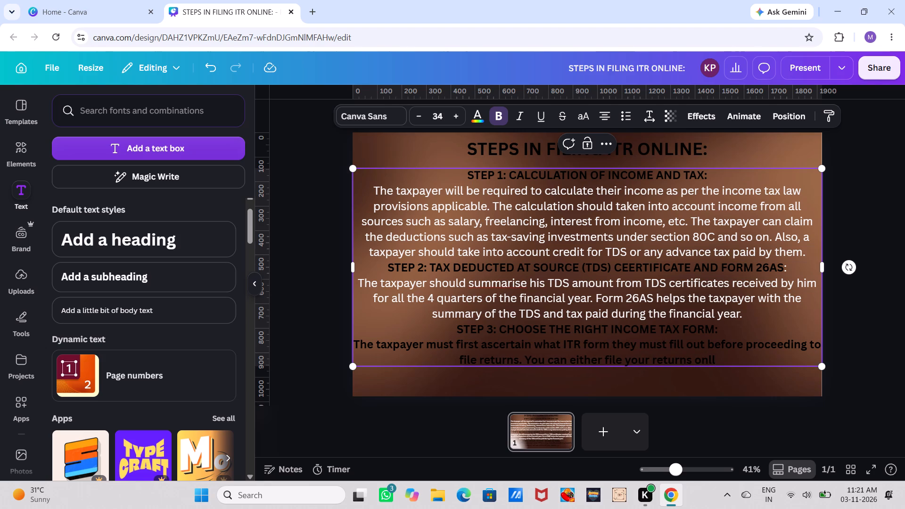
{"action": "key", "text": "BackSpace"}
{"action": "type", "text": "ine or offline."}
{"action": "key", "text": "space"}
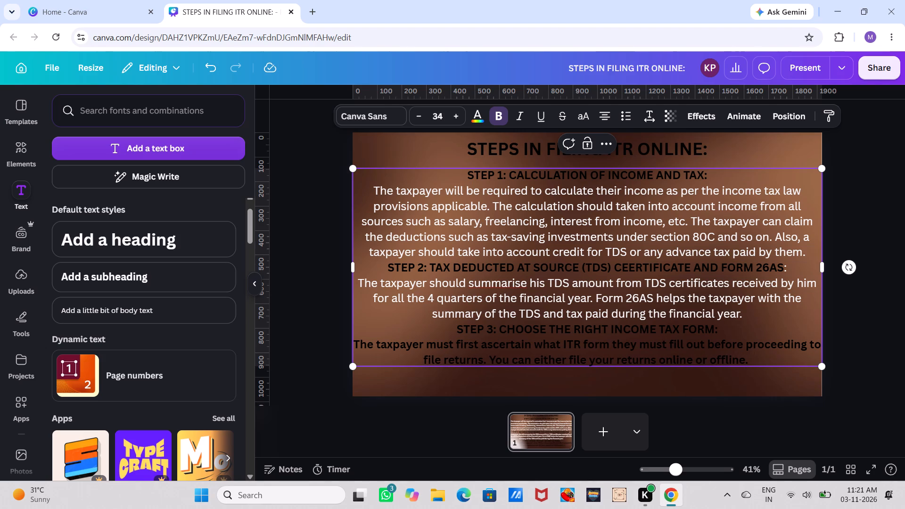
Start the Step 3 paragraph's third sentence with "only two forms,".
{"action": "type", "text": "onlyntwo"}
{"action": "key", "text": "space"}
{"action": "type", "text": "for"}
{"action": "key", "text": "BackSpace"}
{"action": "key", "text": "BackSpace"}
{"action": "key", "text": "BackSpace"}
{"action": "key", "text": "BackSpace"}
{"action": "key", "text": "BackSpace"}
{"action": "key", "text": "BackSpace"}
{"action": "key", "text": "BackSpace"}
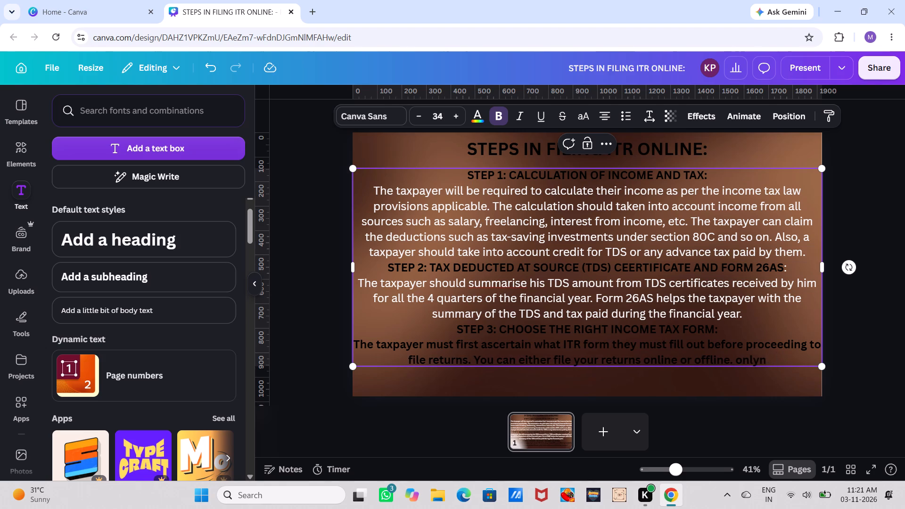
{"action": "key", "text": "BackSpace"}
{"action": "key", "text": "BackSpace"}
{"action": "type", "text": "y two forms"}
{"action": "type", "text": ", O"}
{"action": "key", "text": "shift+BackSpace"}
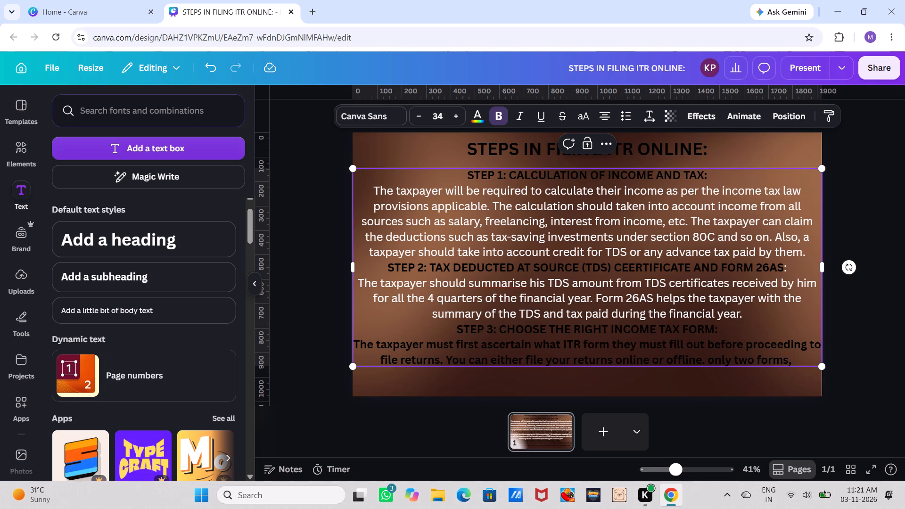
Complete the Step 3 paragraph's third sentence with "ITR 1 and ITR 4 are available for tax payers online.".
{"action": "type", "text": "ITR"}
{"action": "key", "text": "space"}
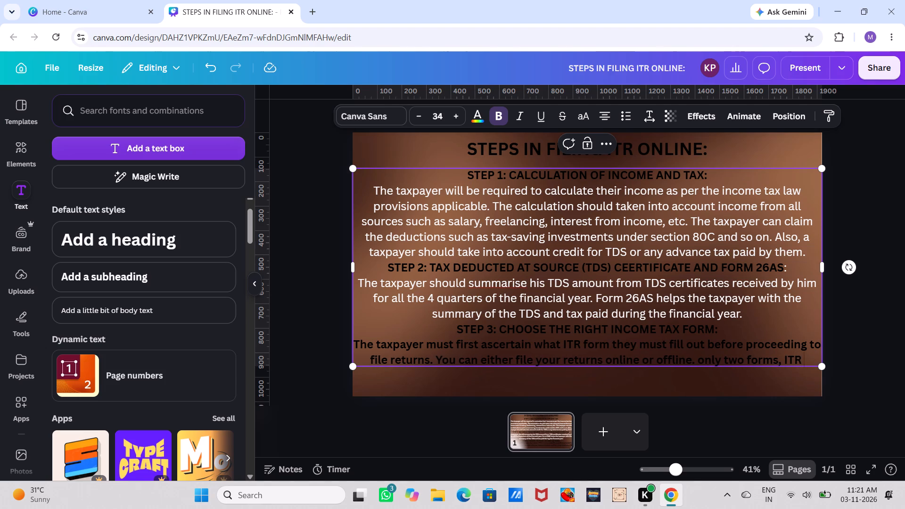
{"action": "type", "text": "1 an"}
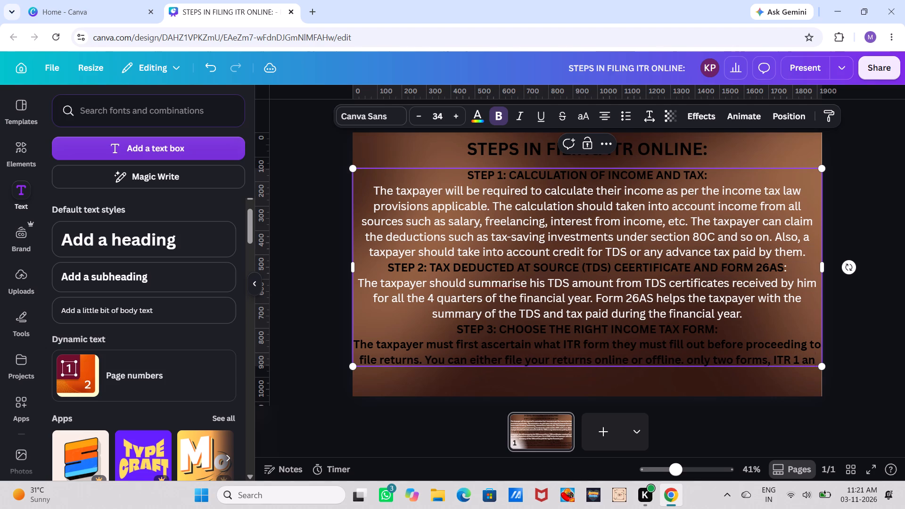
{"action": "key", "text": "d"}
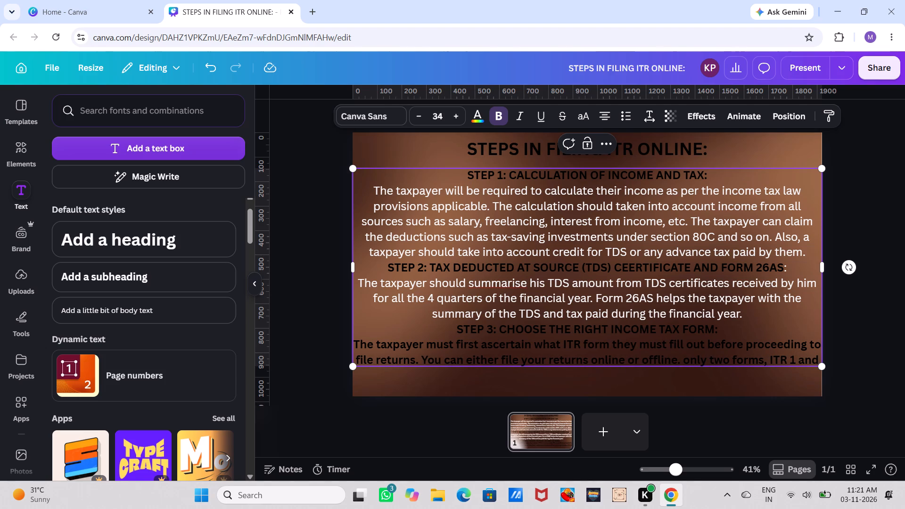
{"action": "key", "text": "space"}
{"action": "type", "text": "ITR"}
{"action": "key", "text": "space"}
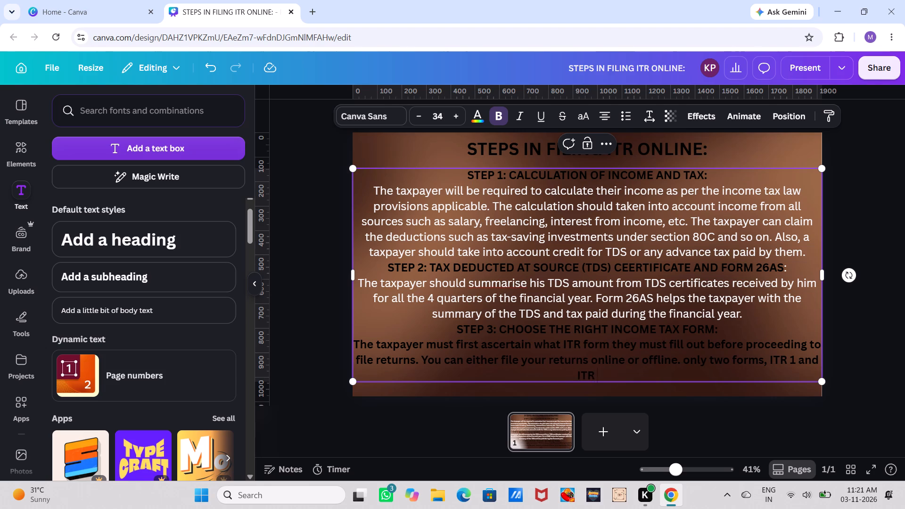
{"action": "type", "text": "4 a"}
{"action": "type", "text": "re avaia"}
{"action": "key", "text": "BackSpace"}
{"action": "type", "text": "lable"}
{"action": "key", "text": "space"}
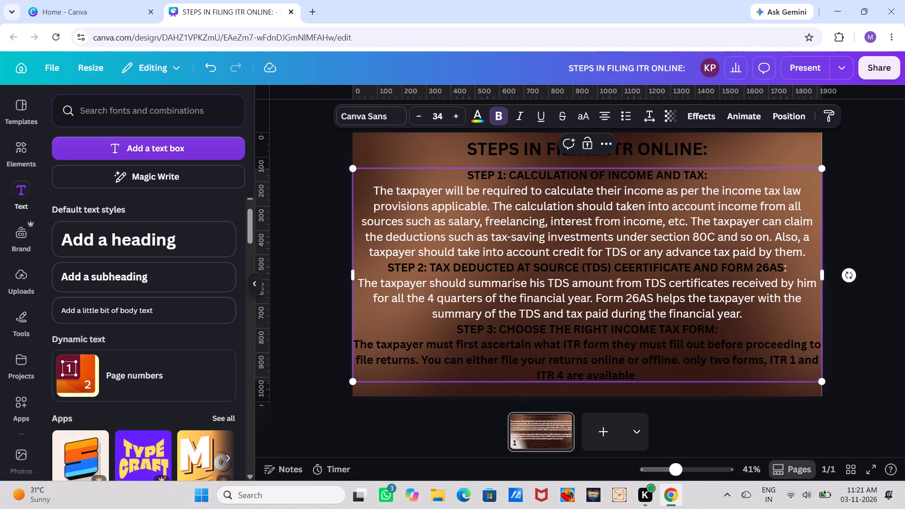
{"action": "type", "text": "fo"}
{"action": "type", "text": "r tax"}
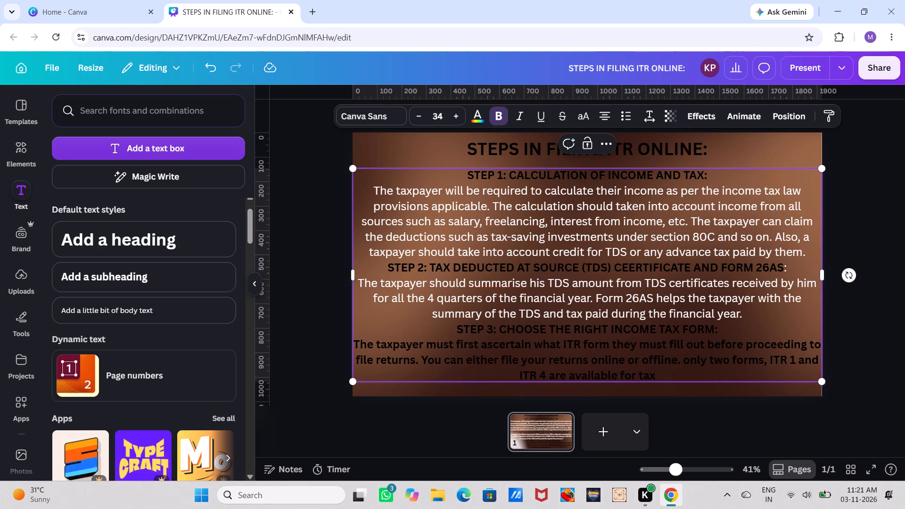
{"action": "key", "text": "space"}
{"action": "type", "text": "payers"}
{"action": "key", "text": "space"}
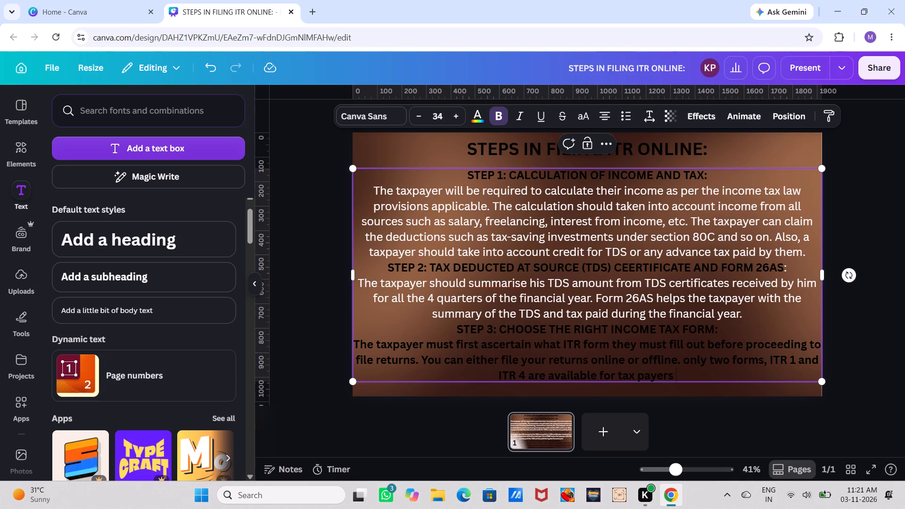
{"action": "type", "text": "online."}
{"action": "key", "text": "space"}
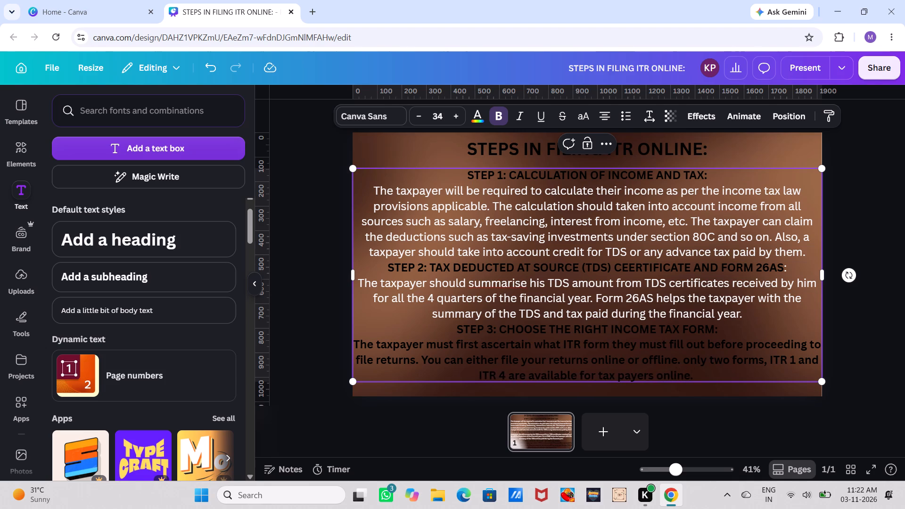
Continue the Step 3 paragraph with "All other income tax forms must be uploaded offline".
{"action": "type", "text": "All"}
{"action": "key", "text": "space"}
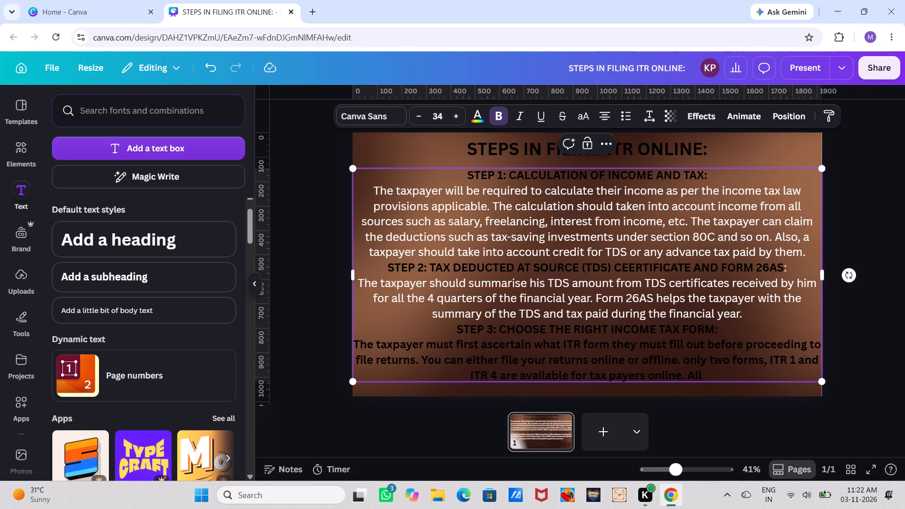
{"action": "type", "text": "other income"}
{"action": "key", "text": "space"}
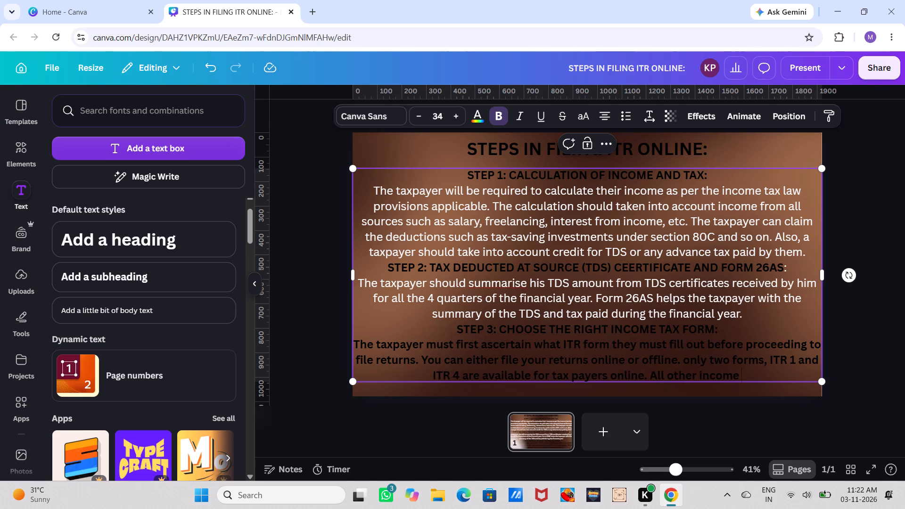
{"action": "type", "text": "tax for"}
{"action": "type", "text": "ms must n="}
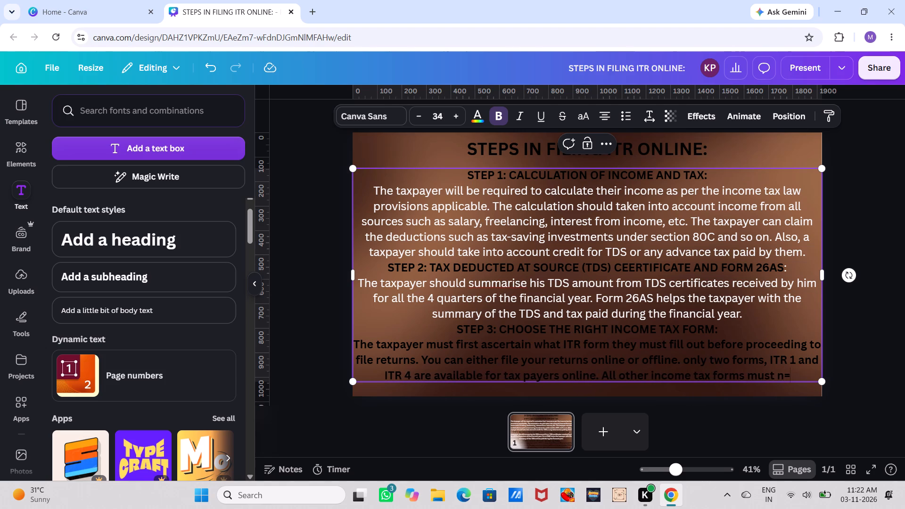
{"action": "key", "text": "BackSpace"}
{"action": "key", "text": "BackSpace"}
{"action": "type", "text": "be u"}
{"action": "type", "text": "ploaded offline"}
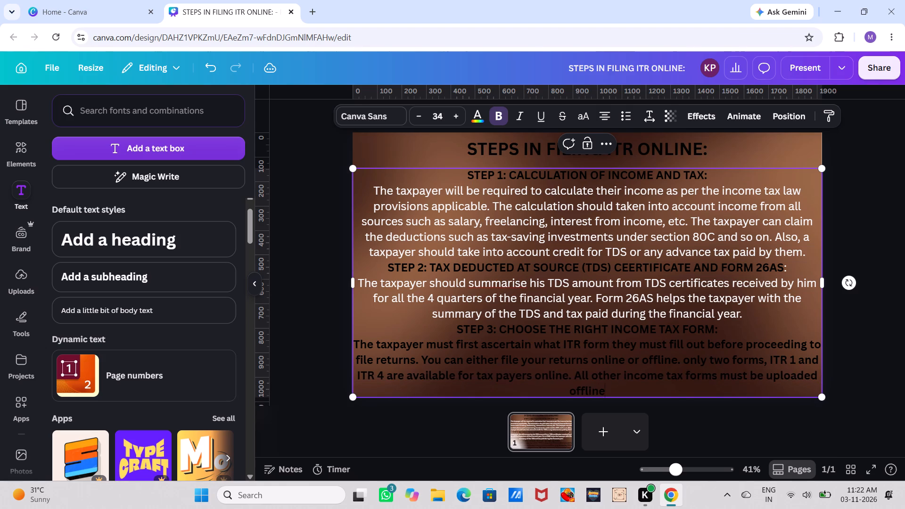
Finish the Step 3 paragraph's last sentence with "(generating XML and uploading).".
{"action": "key", "text": "space"}
{"action": "type", "text": "(generatinh"}
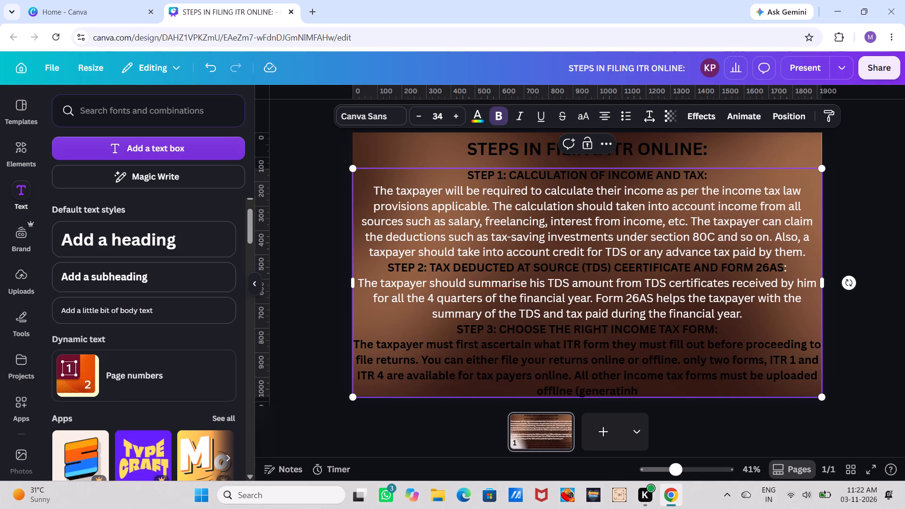
{"action": "key", "text": "BackSpace"}
{"action": "key", "text": "g"}
{"action": "key", "text": "space"}
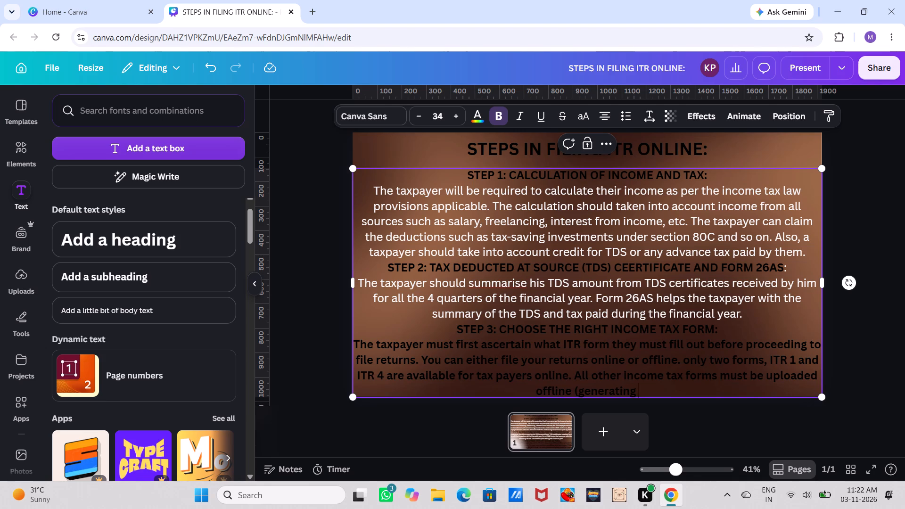
{"action": "type", "text": "XML"}
{"action": "key", "text": "space"}
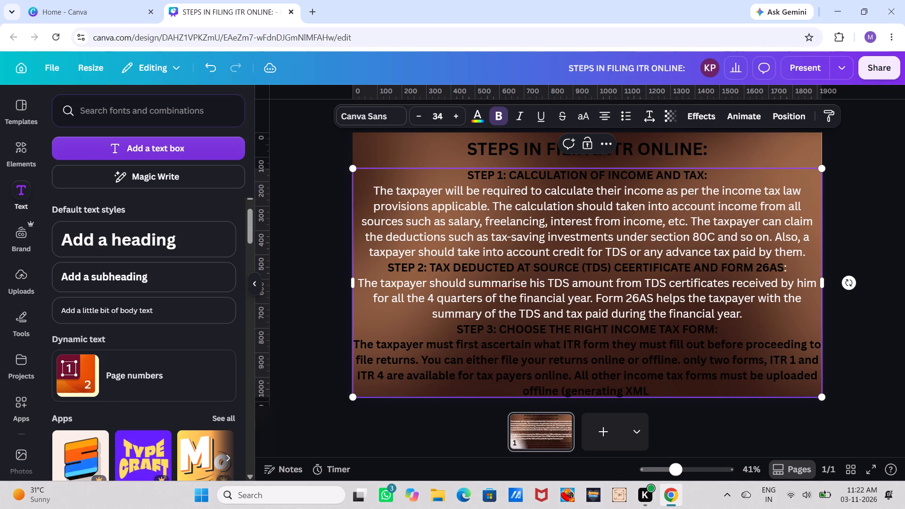
{"action": "type", "text": "and i"}
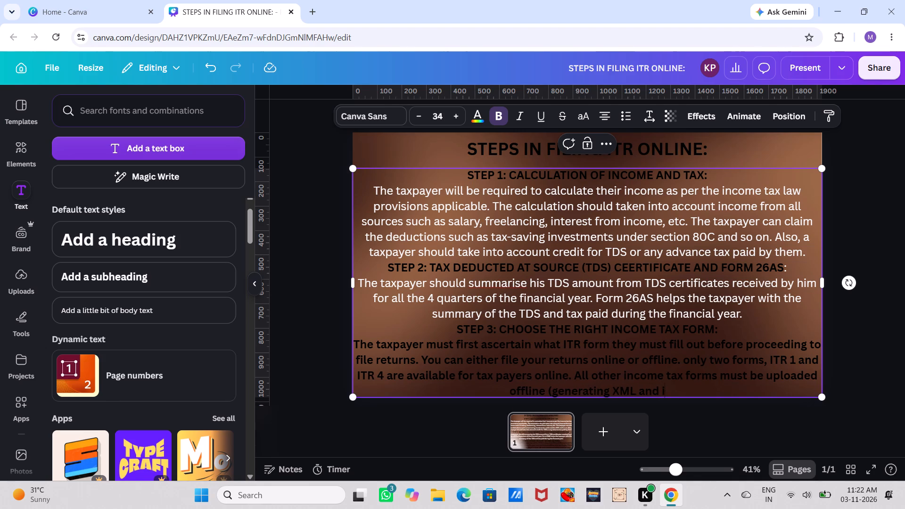
{"action": "key", "text": "BackSpace"}
{"action": "key", "text": "u"}
{"action": "type", "text": "plo"}
{"action": "type", "text": "ading"}
{"action": "key", "text": "shift+parenright"}
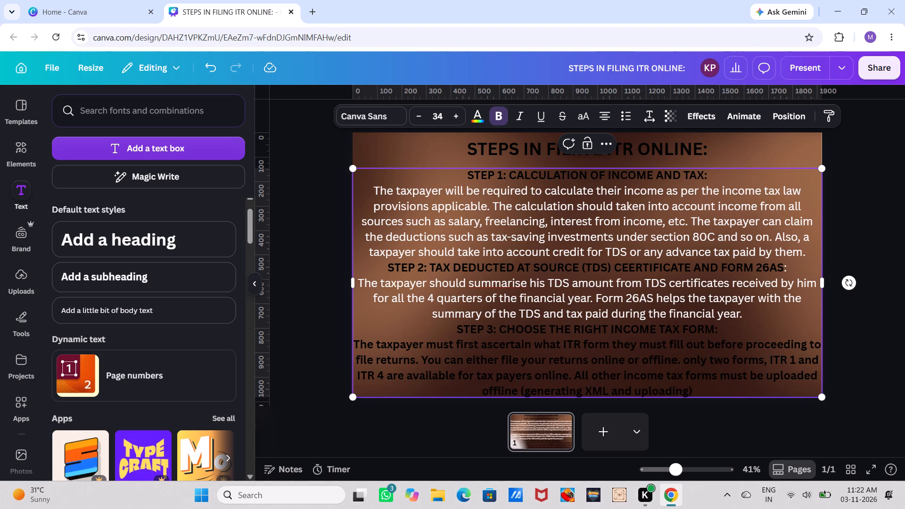
{"action": "key", "text": "period"}
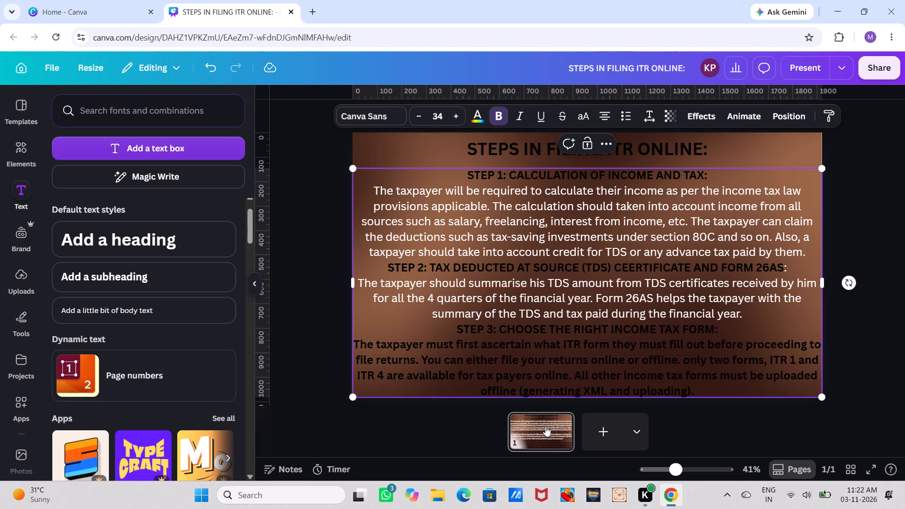
Remove the bold formatting from the whole Step 3 paragraph below its heading.
{"action": "left_click_drag", "start_coordinate": [355, 342], "coordinate": [355, 342]}
{"action": "left_click_drag", "start_coordinate": [355, 342], "coordinate": [643, 383]}
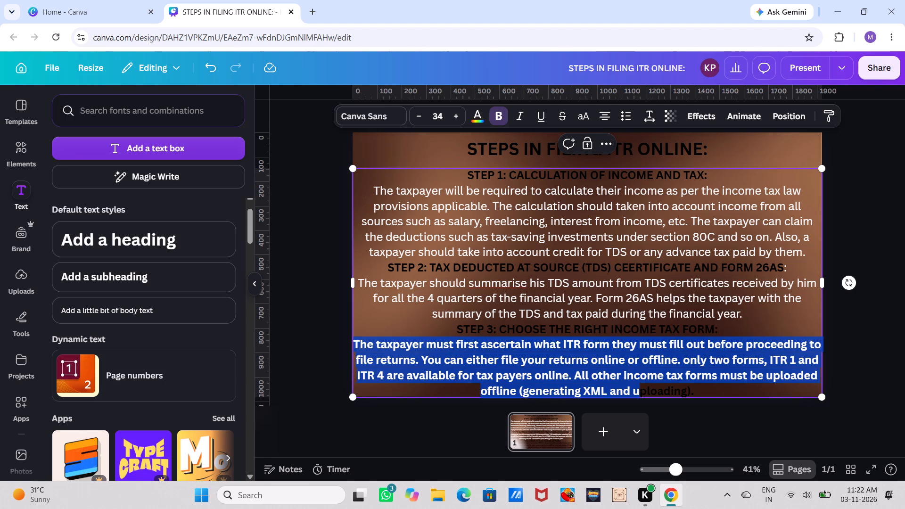
{"action": "left_click_drag", "start_coordinate": [643, 383], "coordinate": [713, 386]}
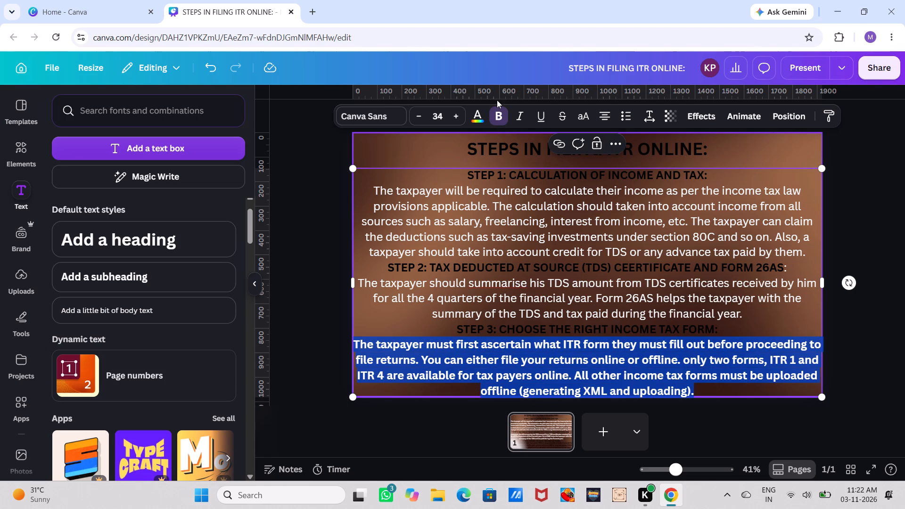
{"action": "left_click", "coordinate": [498, 107]}
Change the text colour of the Step 3 paragraph to white.
{"action": "left_click", "coordinate": [472, 113]}
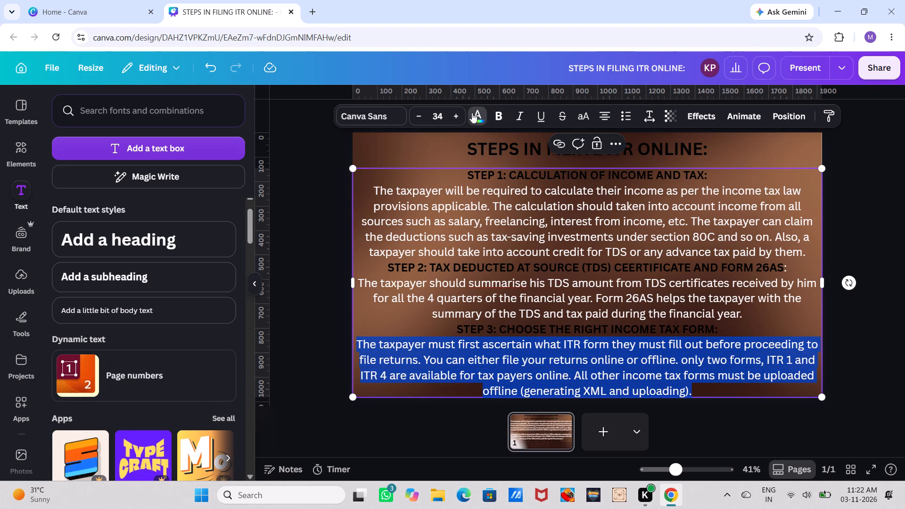
{"action": "left_click", "coordinate": [124, 183]}
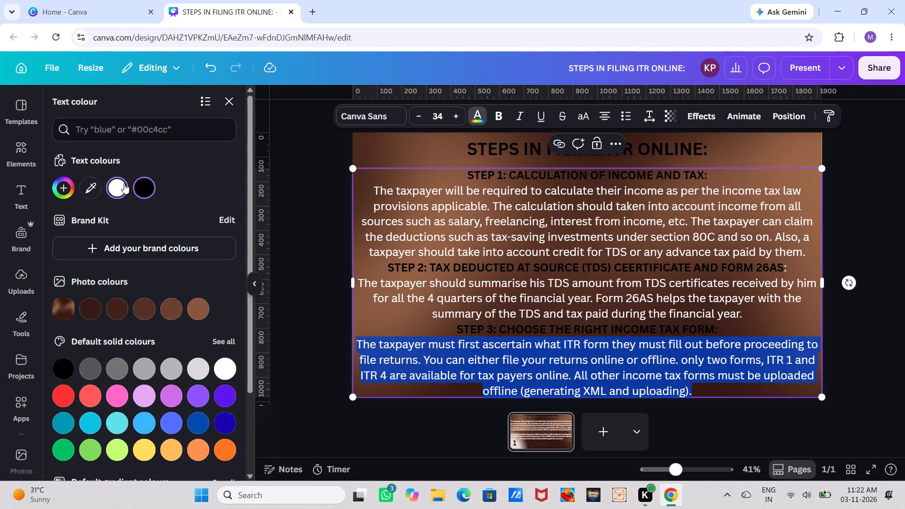
{"action": "left_click", "coordinate": [288, 295]}
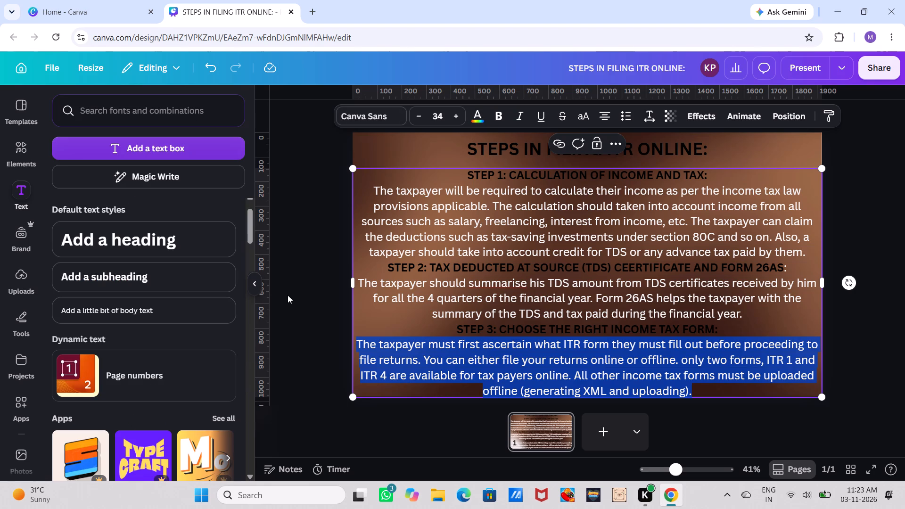
{"action": "left_click", "coordinate": [288, 295]}
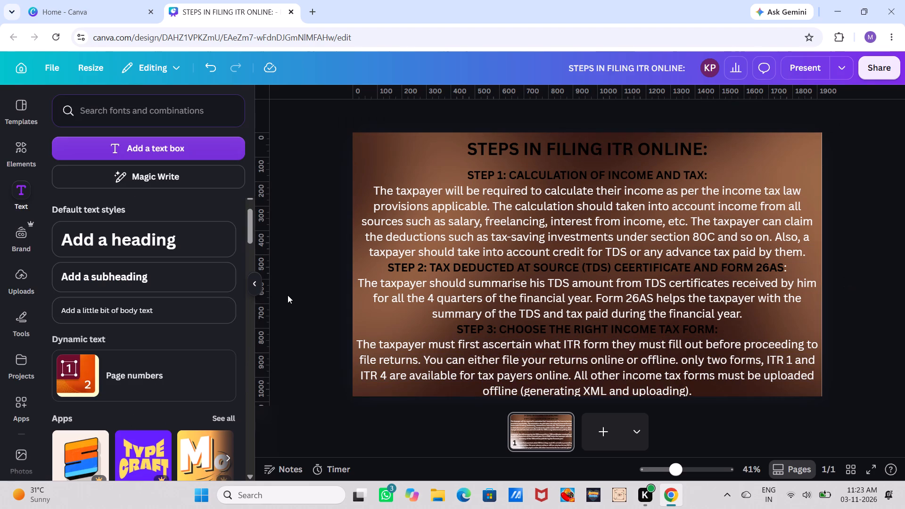
Scale the body text box down to font size 33.1 and centre it below the title, fully inside the slide.
{"action": "left_click", "coordinate": [436, 344]}
{"action": "left_click_drag", "start_coordinate": [436, 344], "coordinate": [438, 334]}
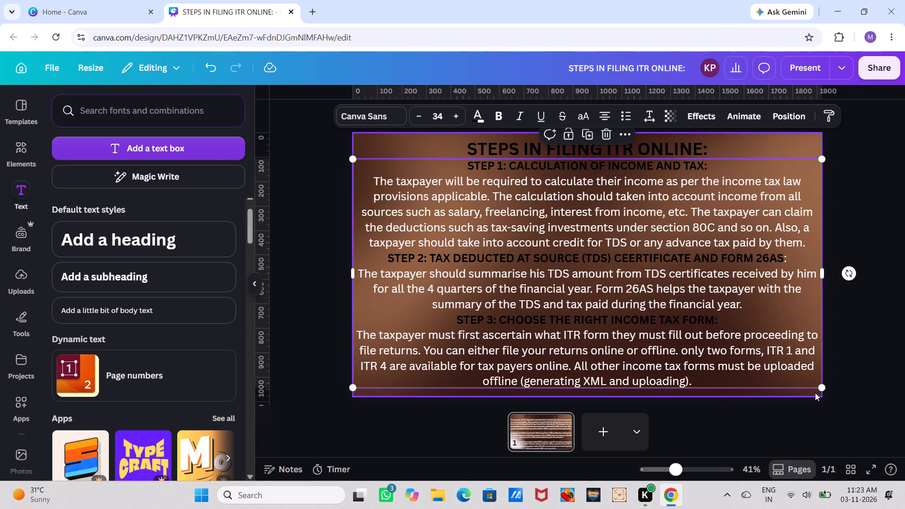
{"action": "left_click_drag", "start_coordinate": [823, 386], "coordinate": [811, 381]}
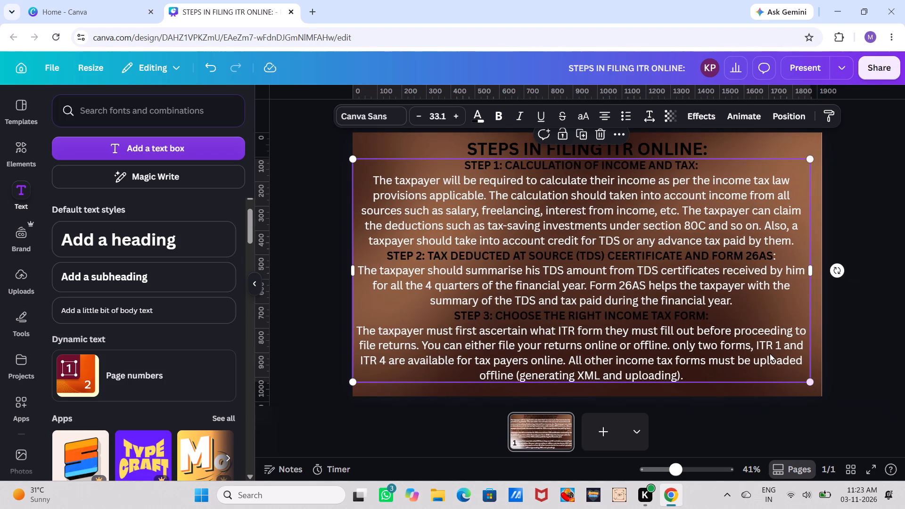
{"action": "left_click_drag", "start_coordinate": [769, 353], "coordinate": [773, 358]}
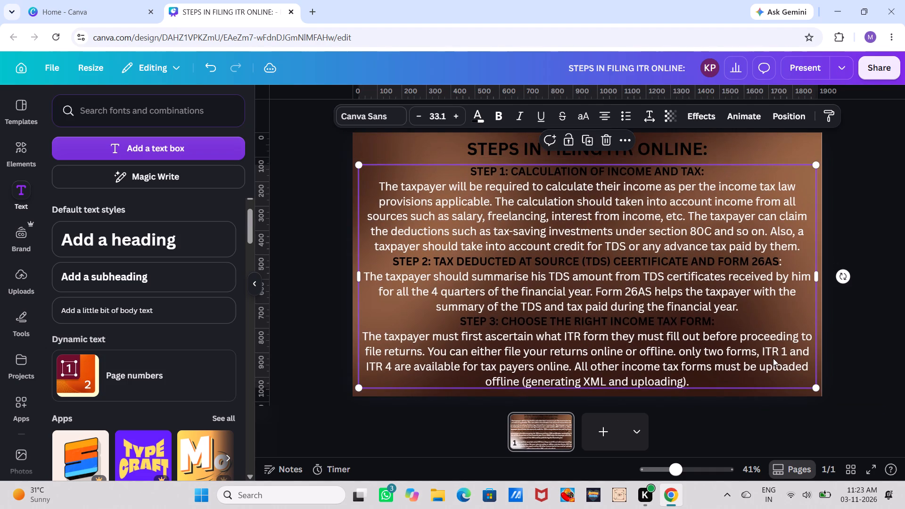
{"action": "left_click", "coordinate": [867, 357]}
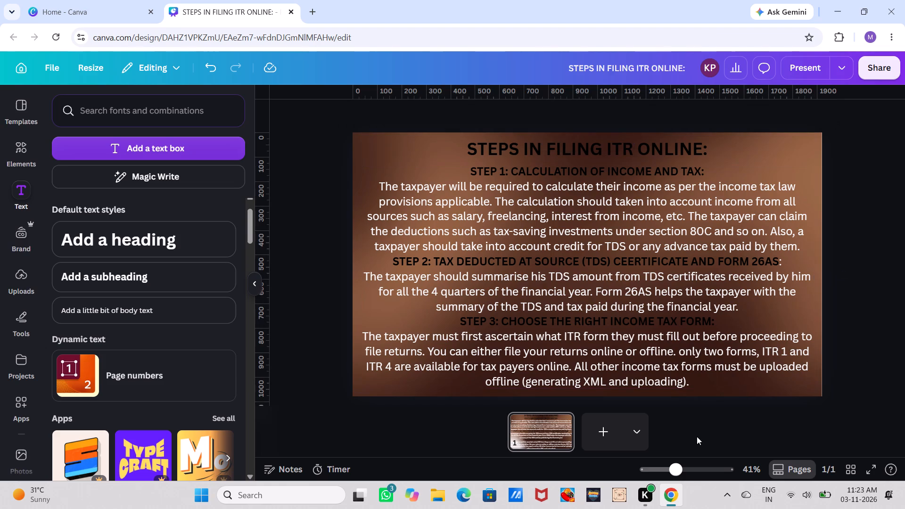
Add a blank second page to the presentation.
{"action": "left_click", "coordinate": [609, 435]}
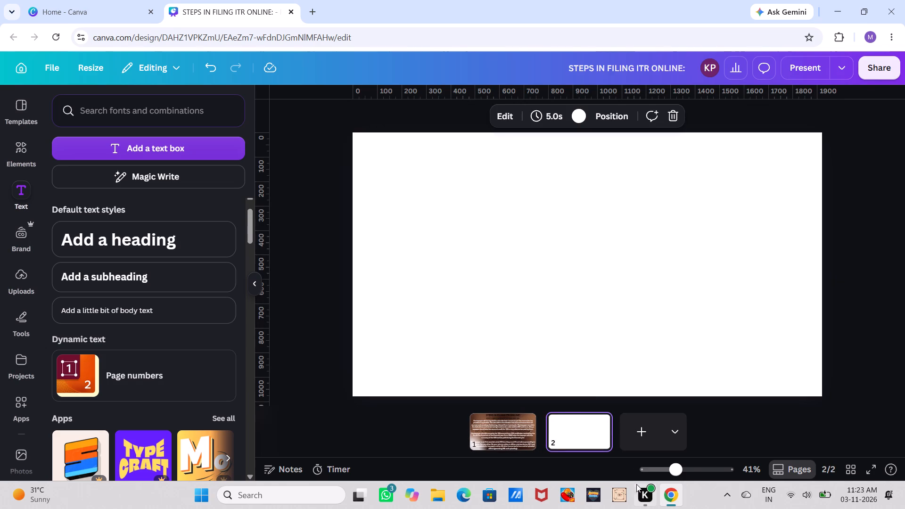